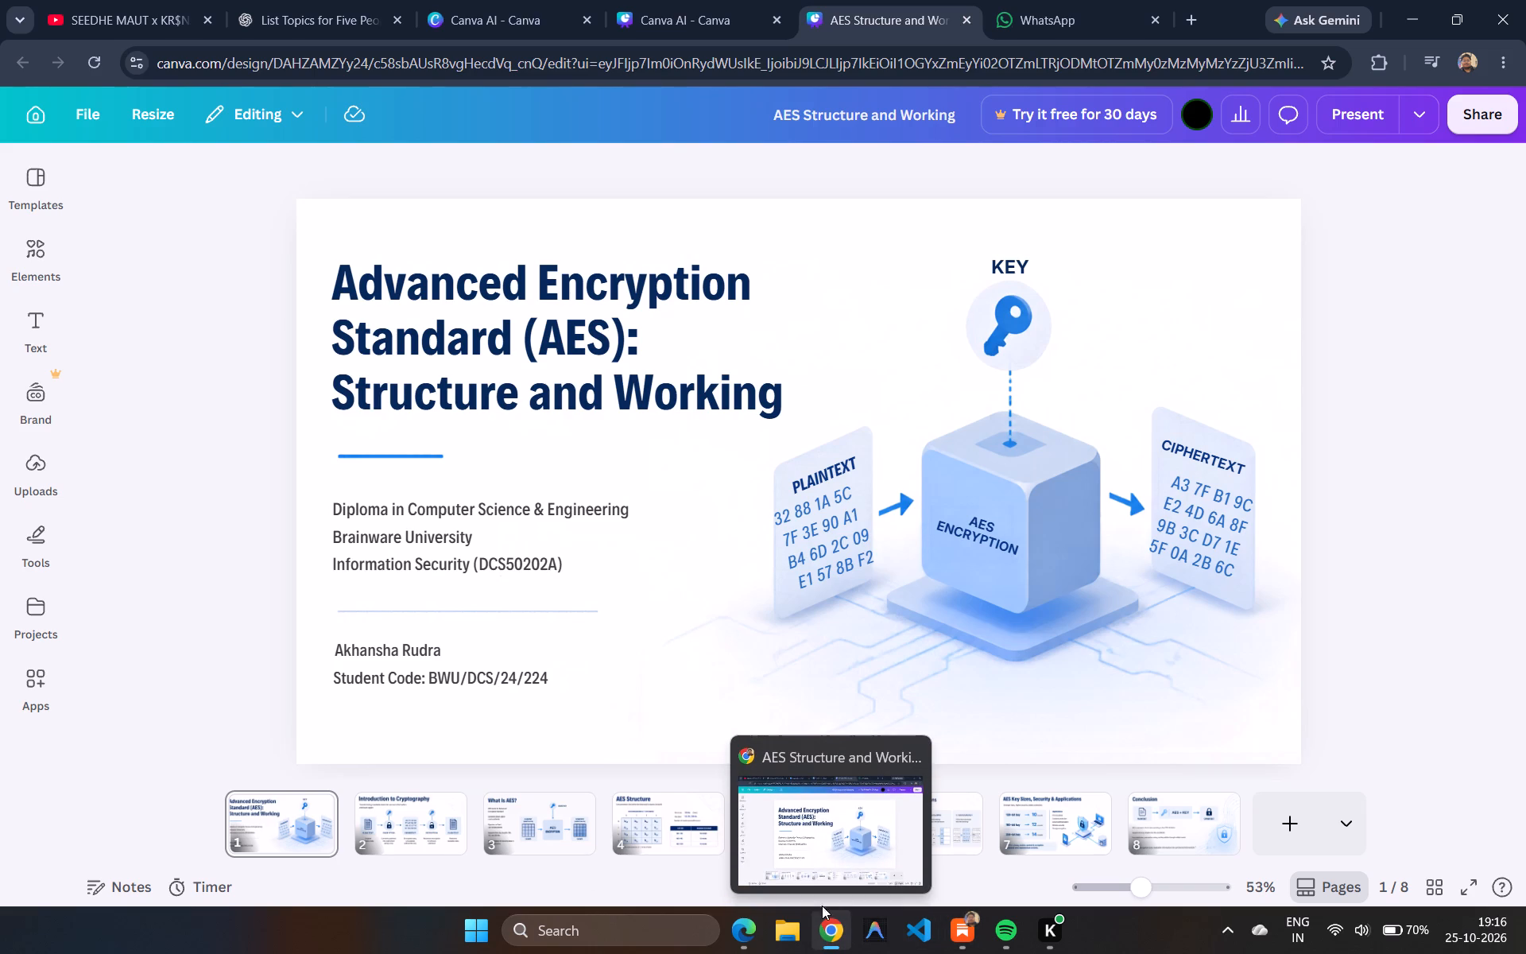
left_click(746, 932)
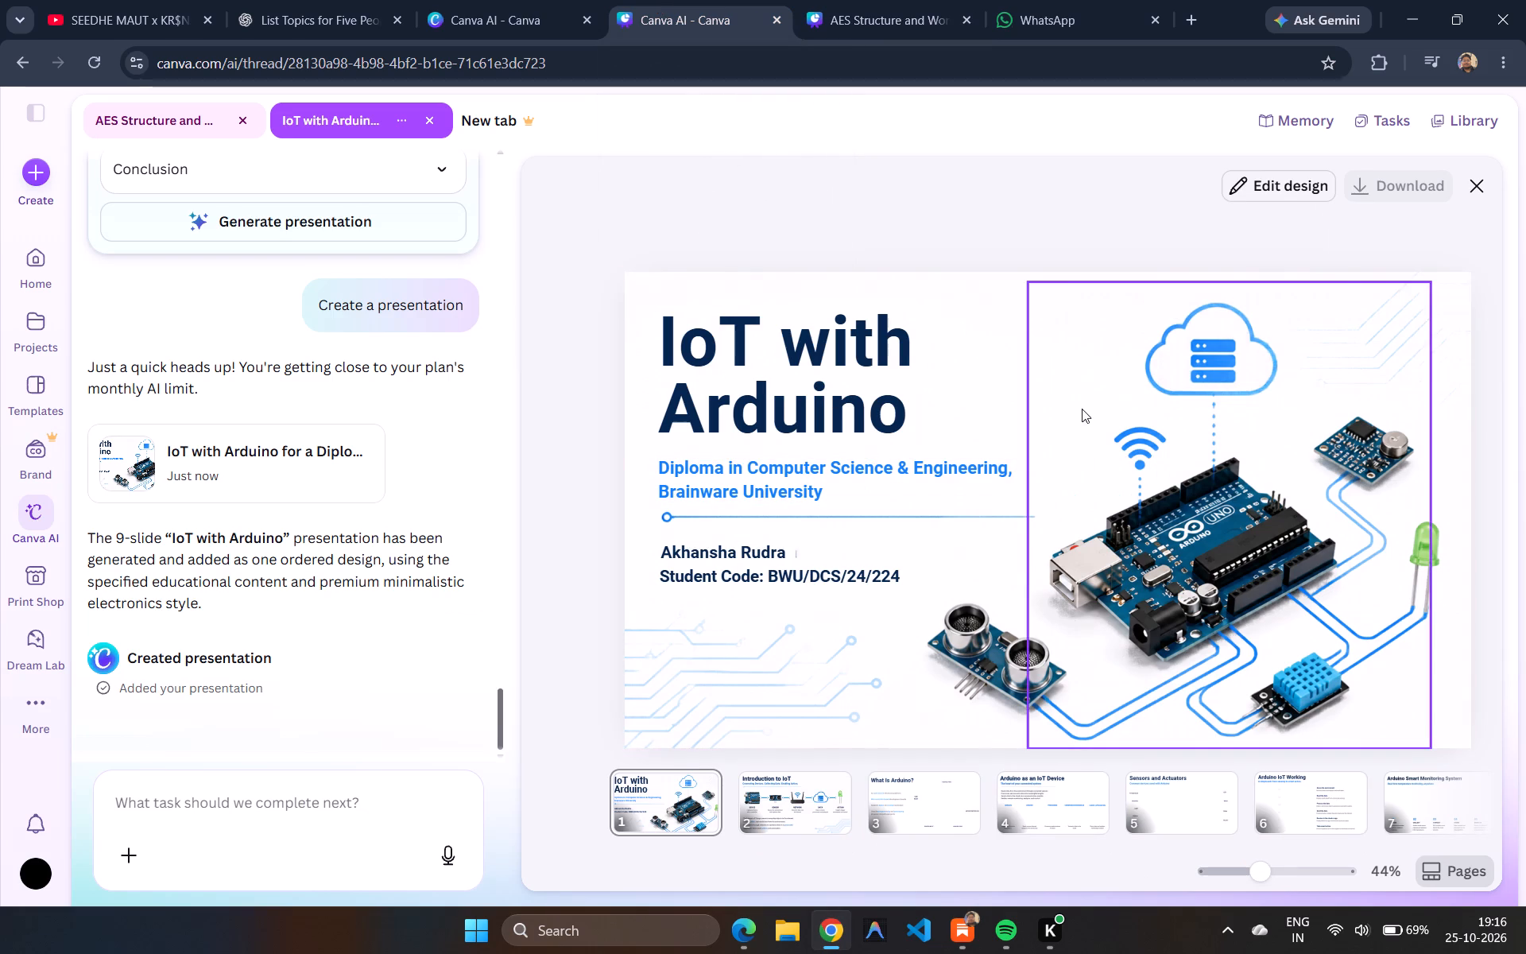
left_click(1281, 188)
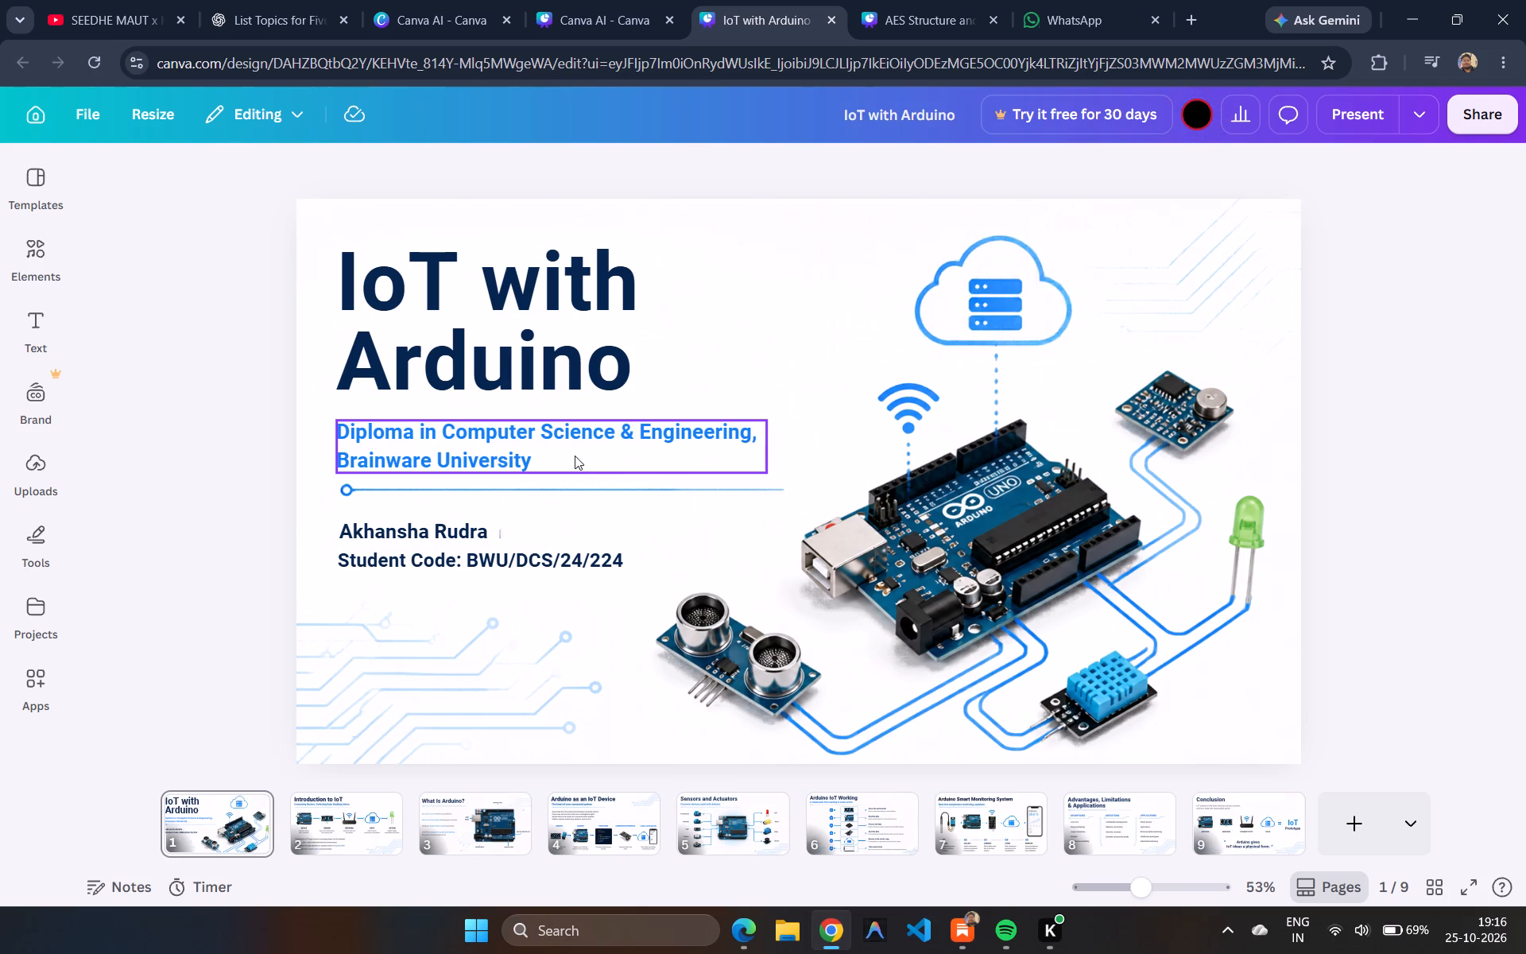
Review the IoT with Arduino slides from Introduction to IoT through Arduino Smart Monitoring System, comparing slides 5 and 6.
left_click(362, 828)
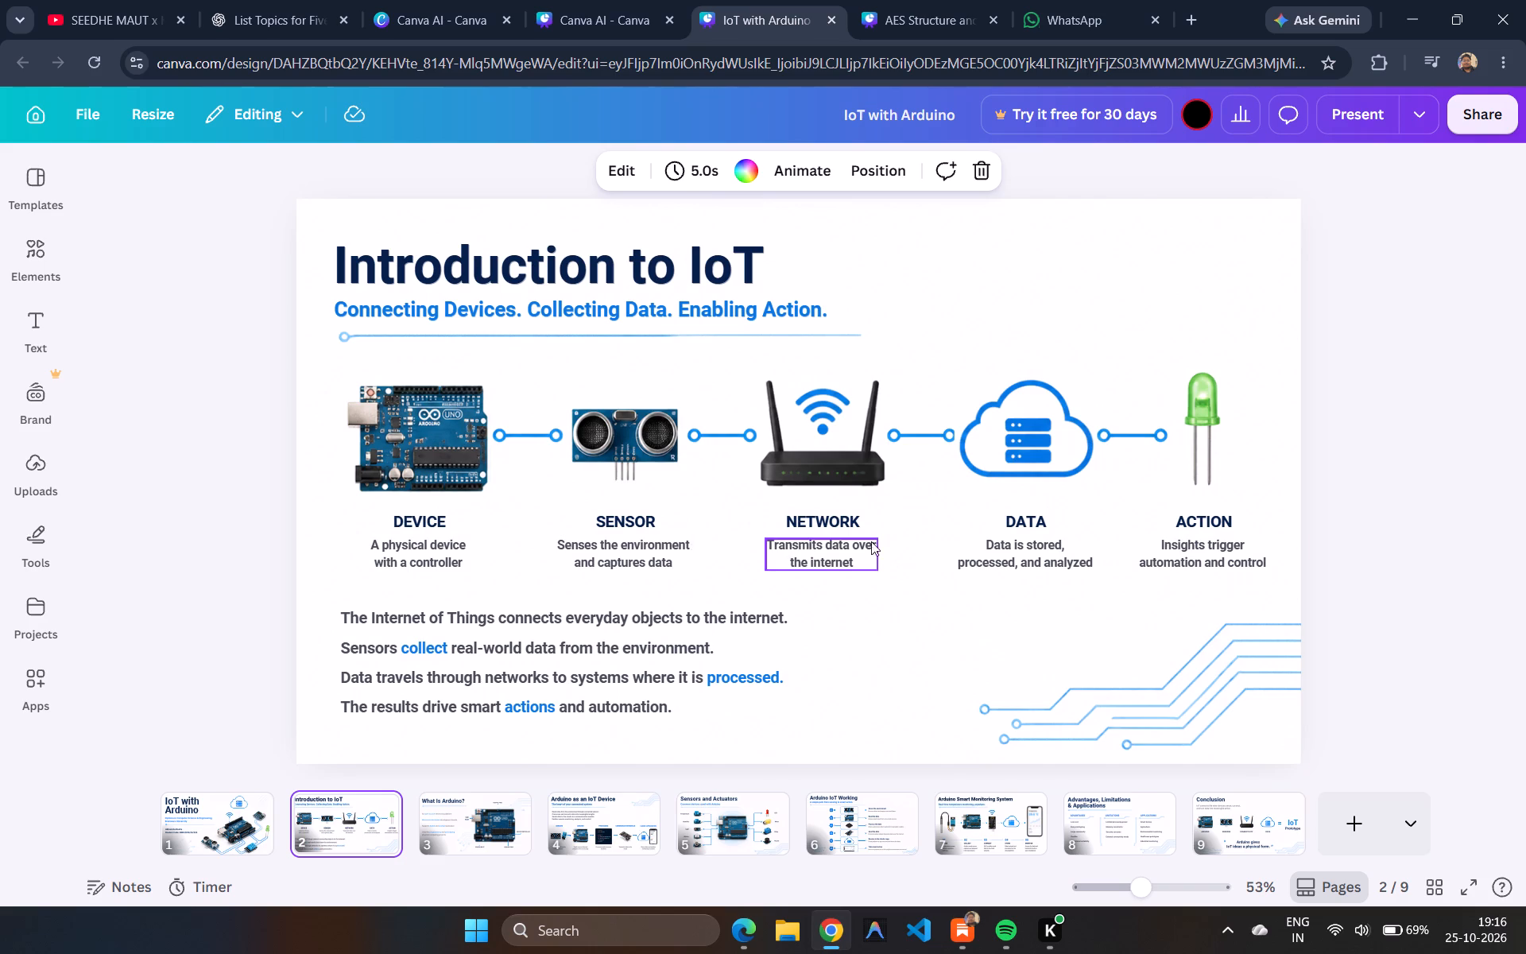
left_click(478, 840)
left_click(633, 840)
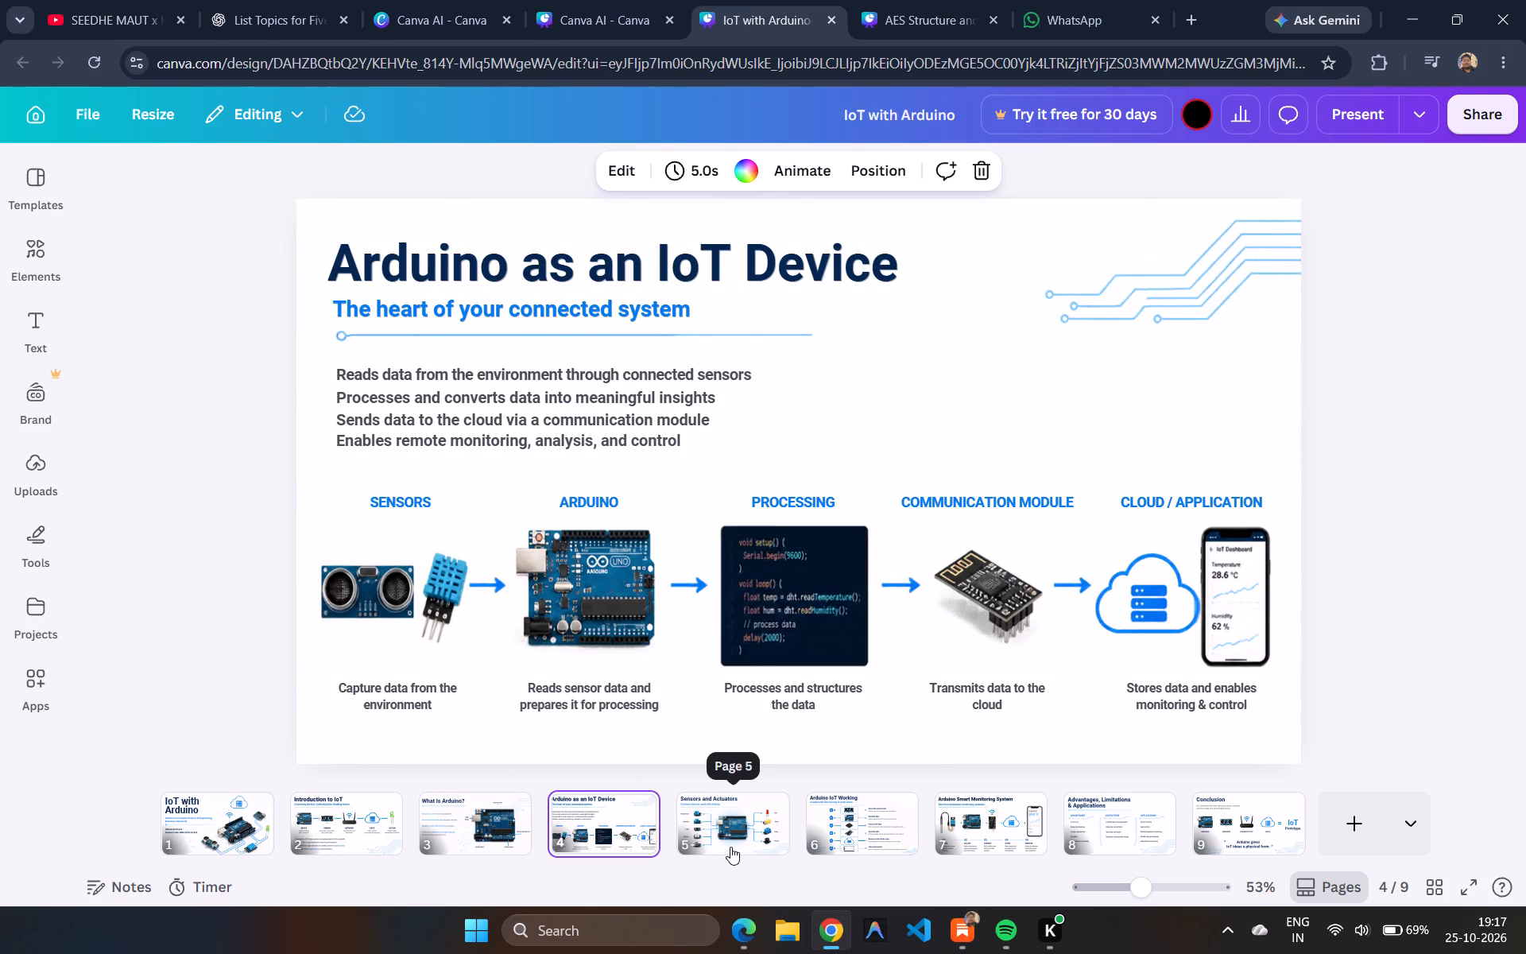
left_click(730, 847)
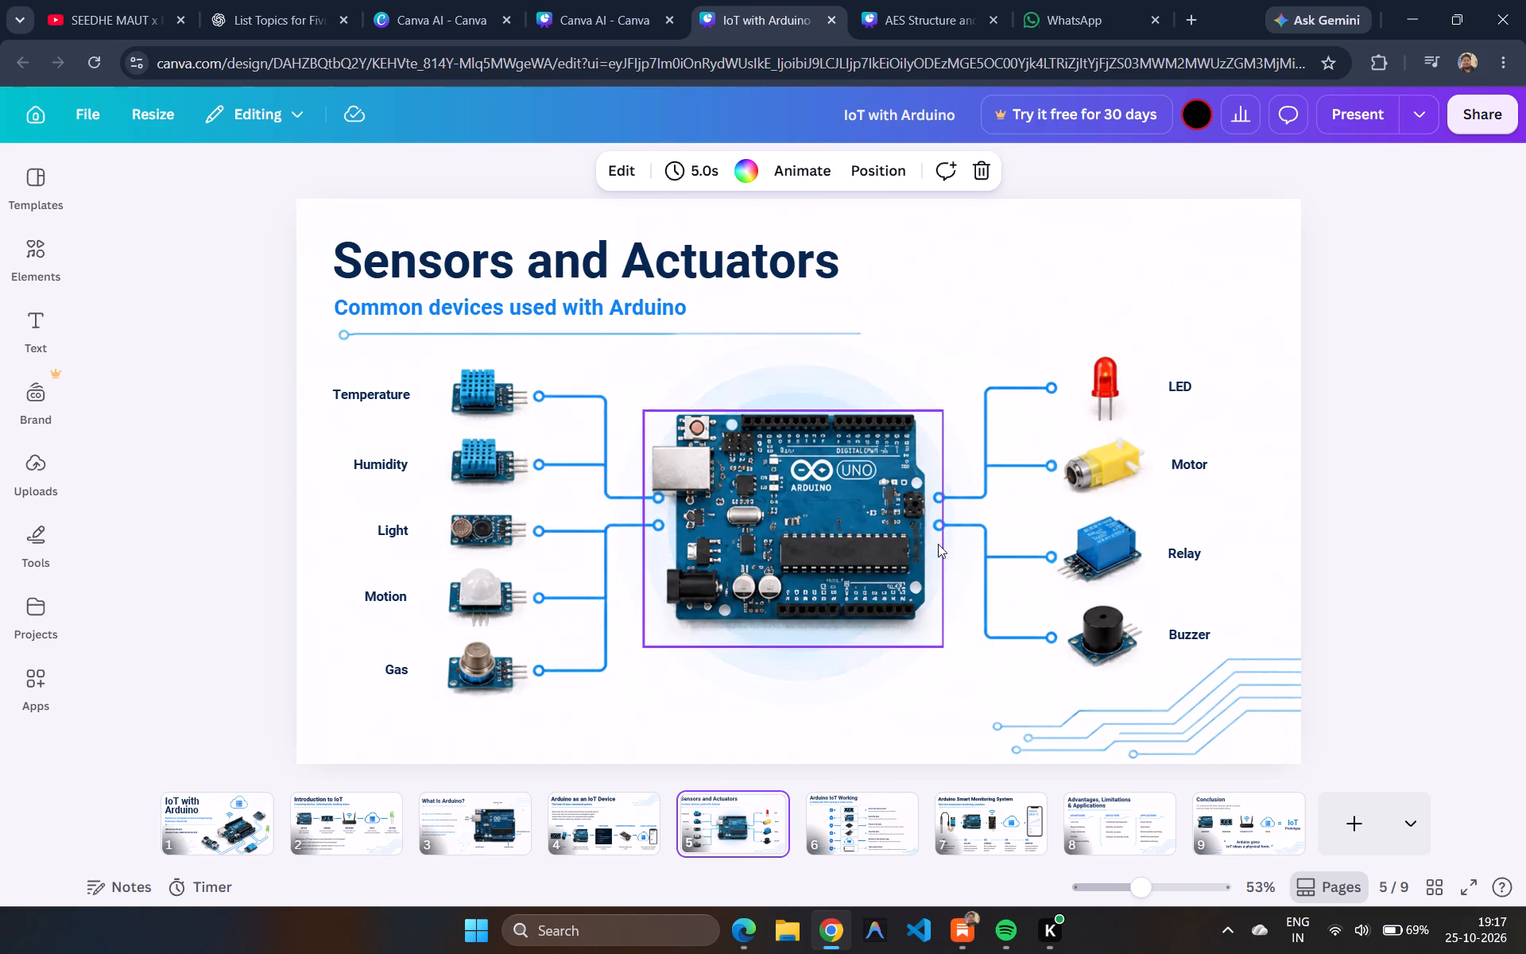
left_click(900, 807)
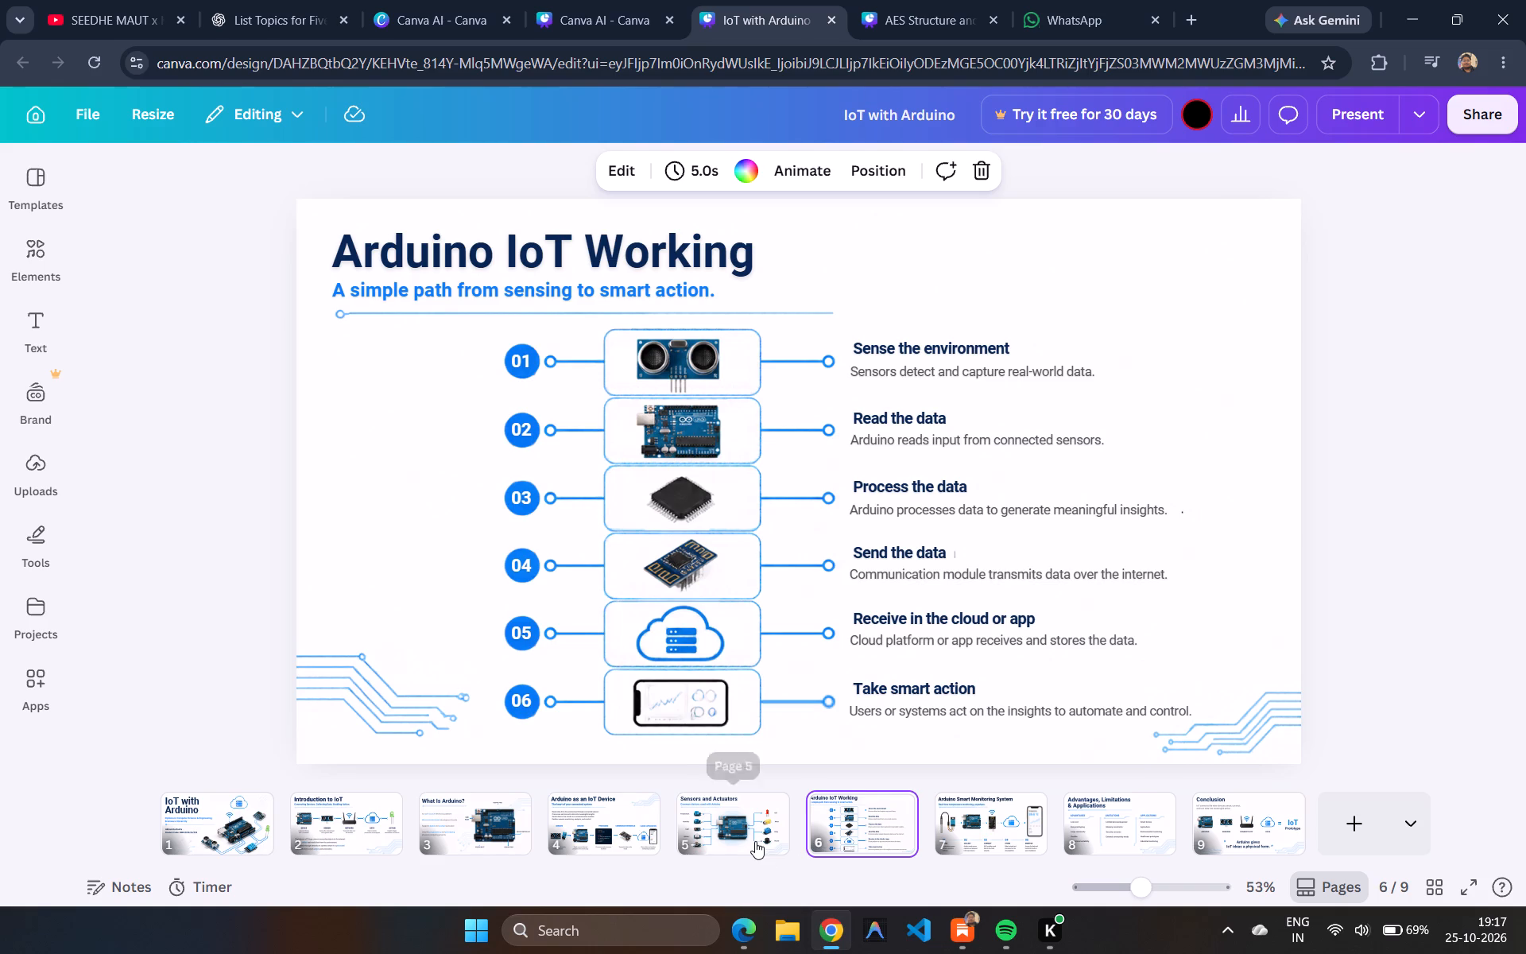
left_click(754, 841)
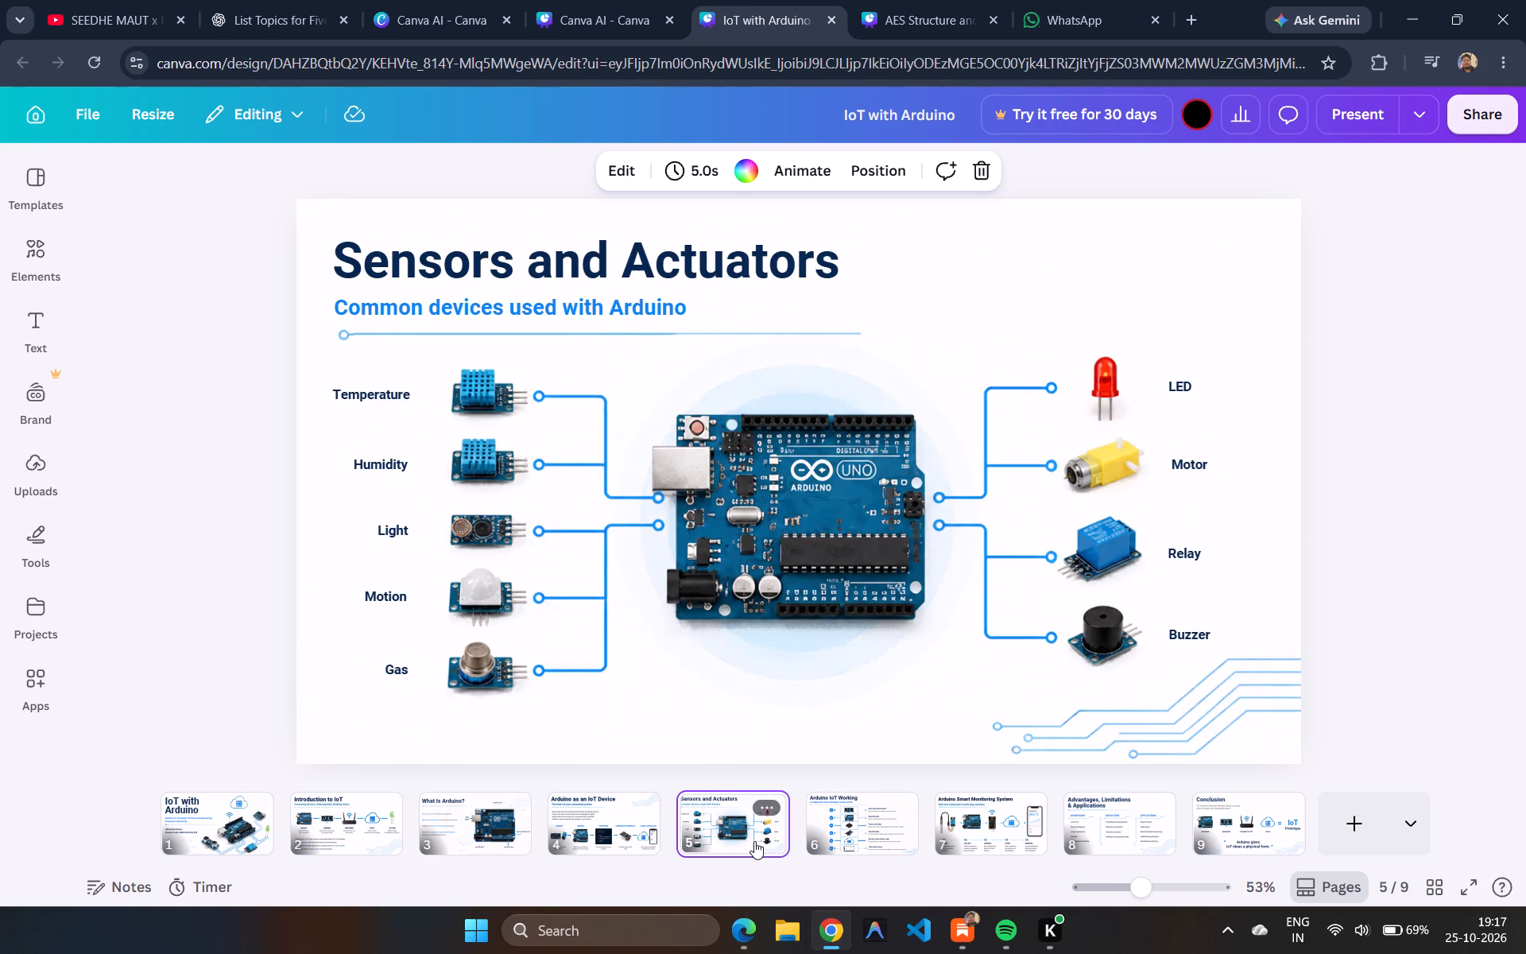
left_click(877, 836)
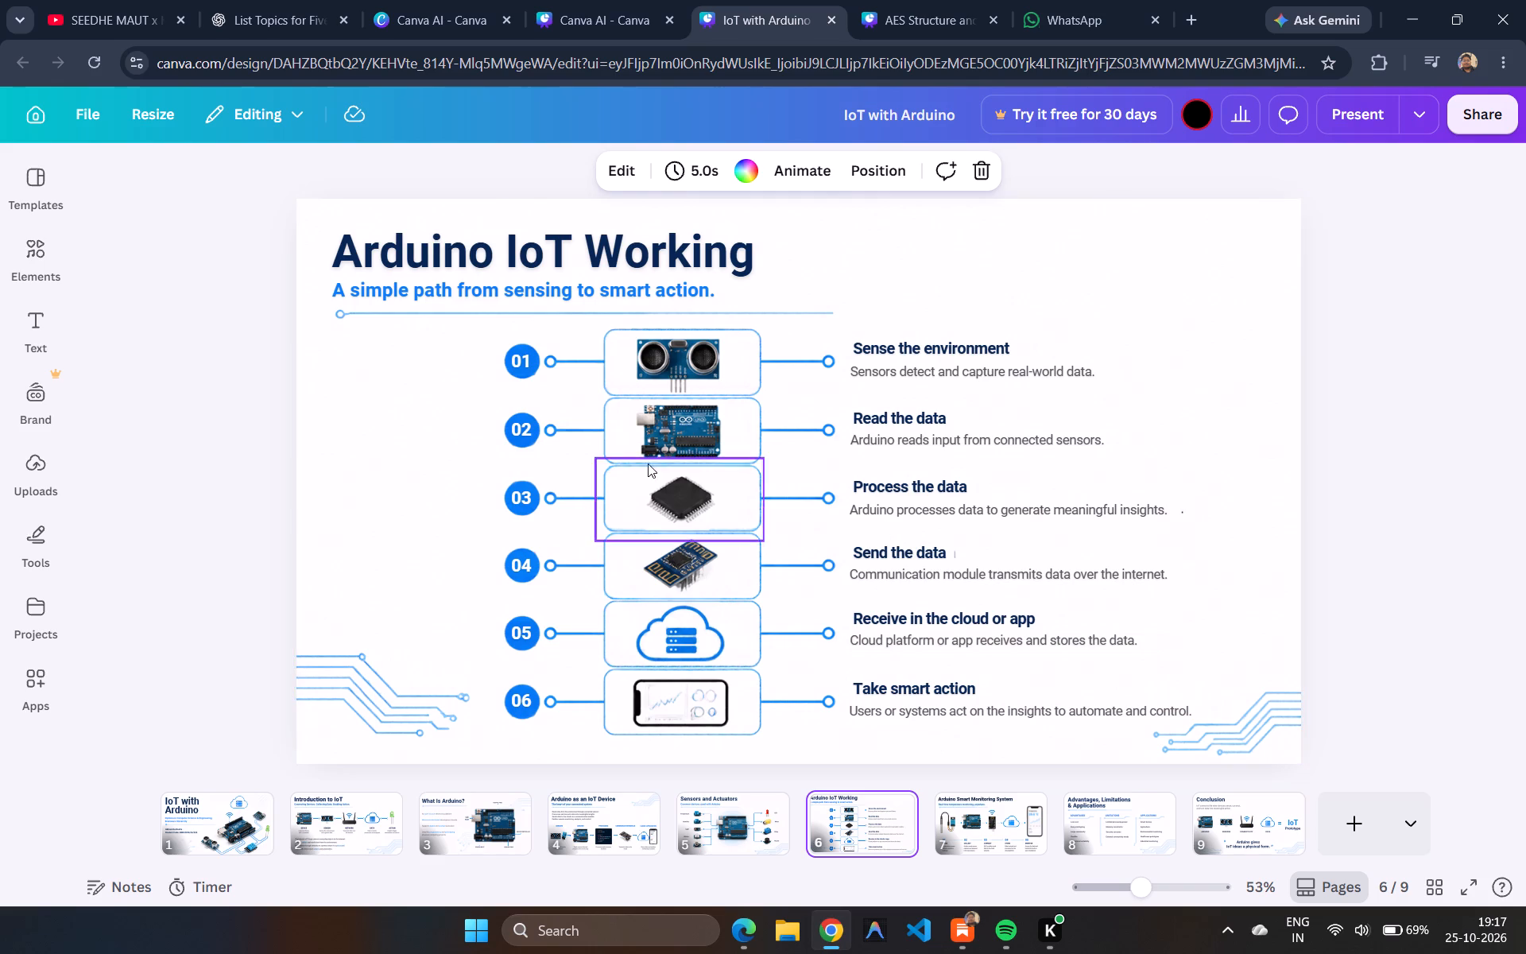
left_click(759, 812)
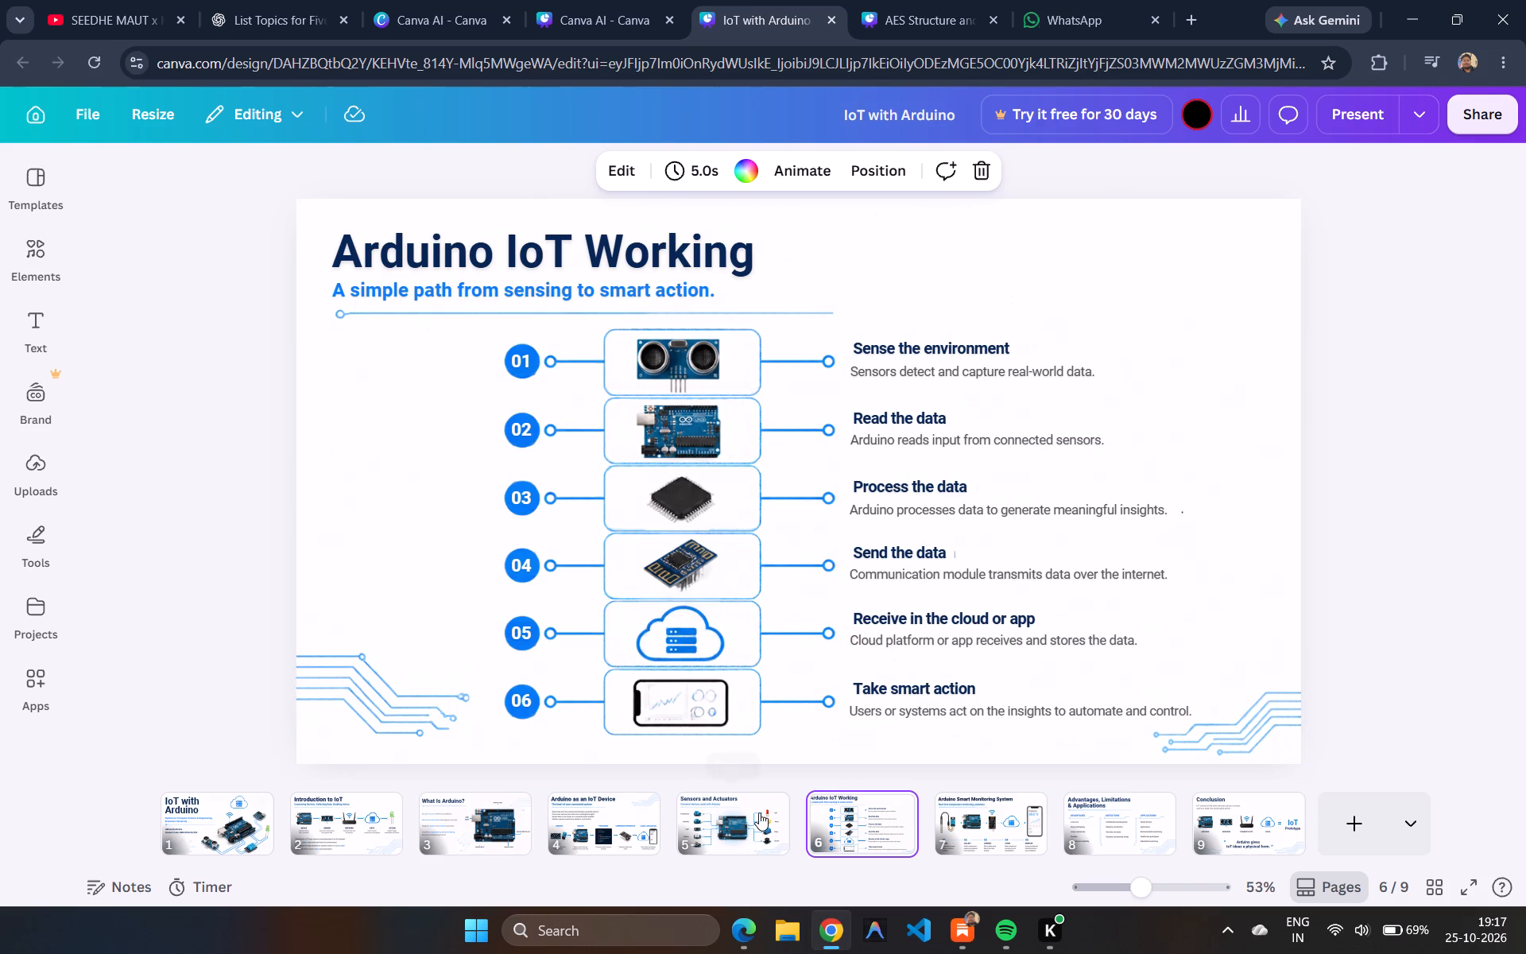
left_click(881, 828)
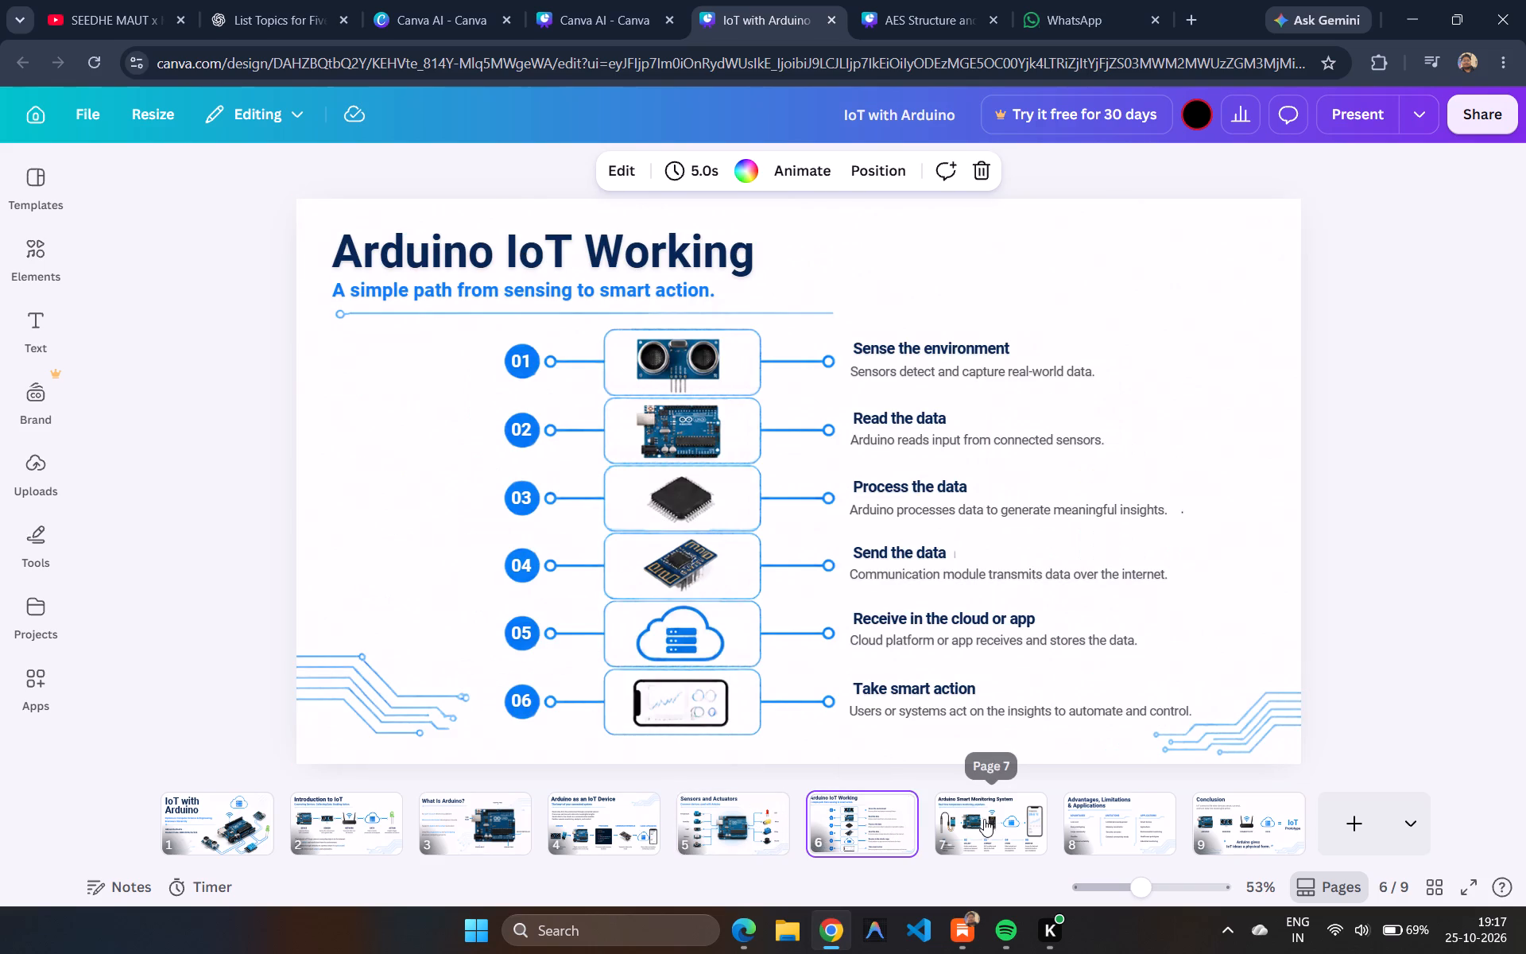
left_click(985, 818)
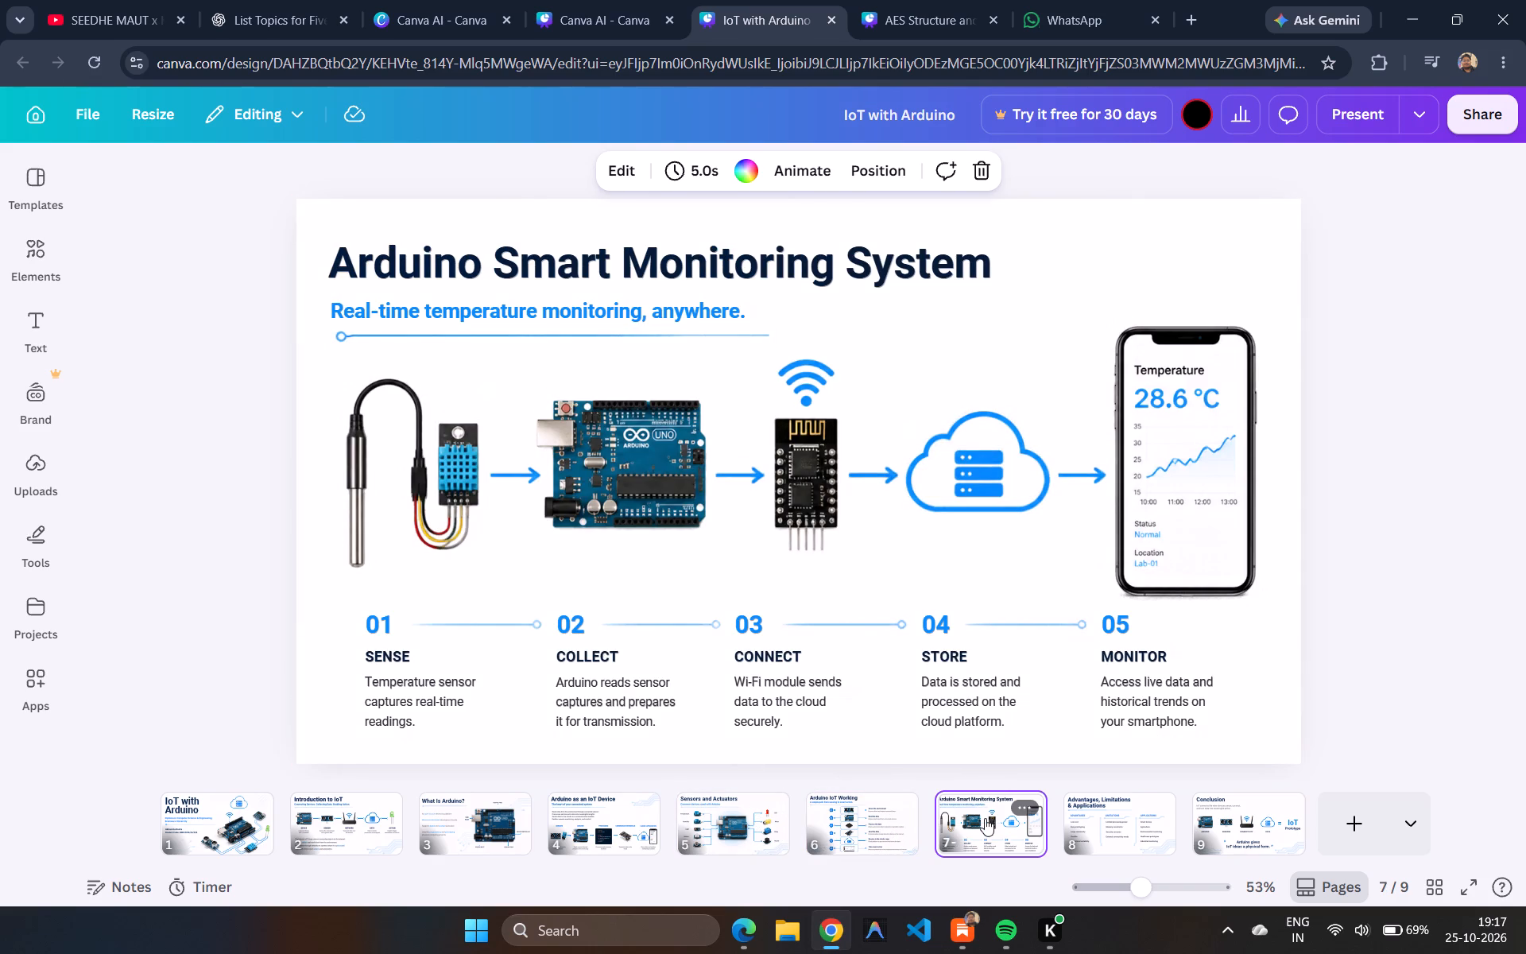
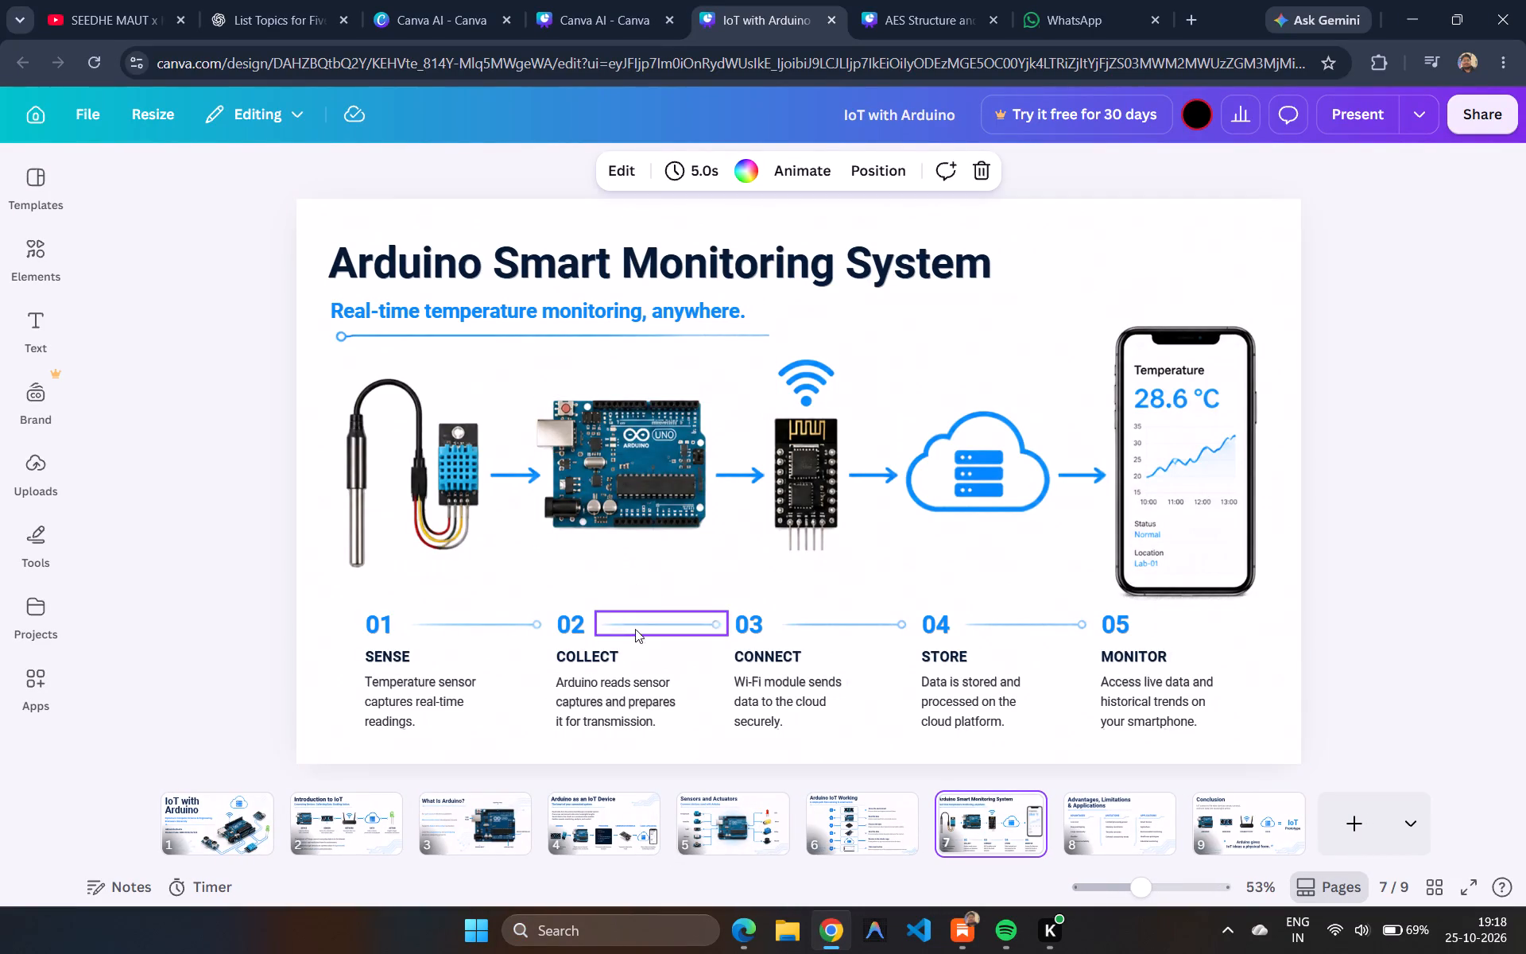
Delete the Arduino IoT Working slide from the IoT with Arduino presentation.
left_click(838, 826)
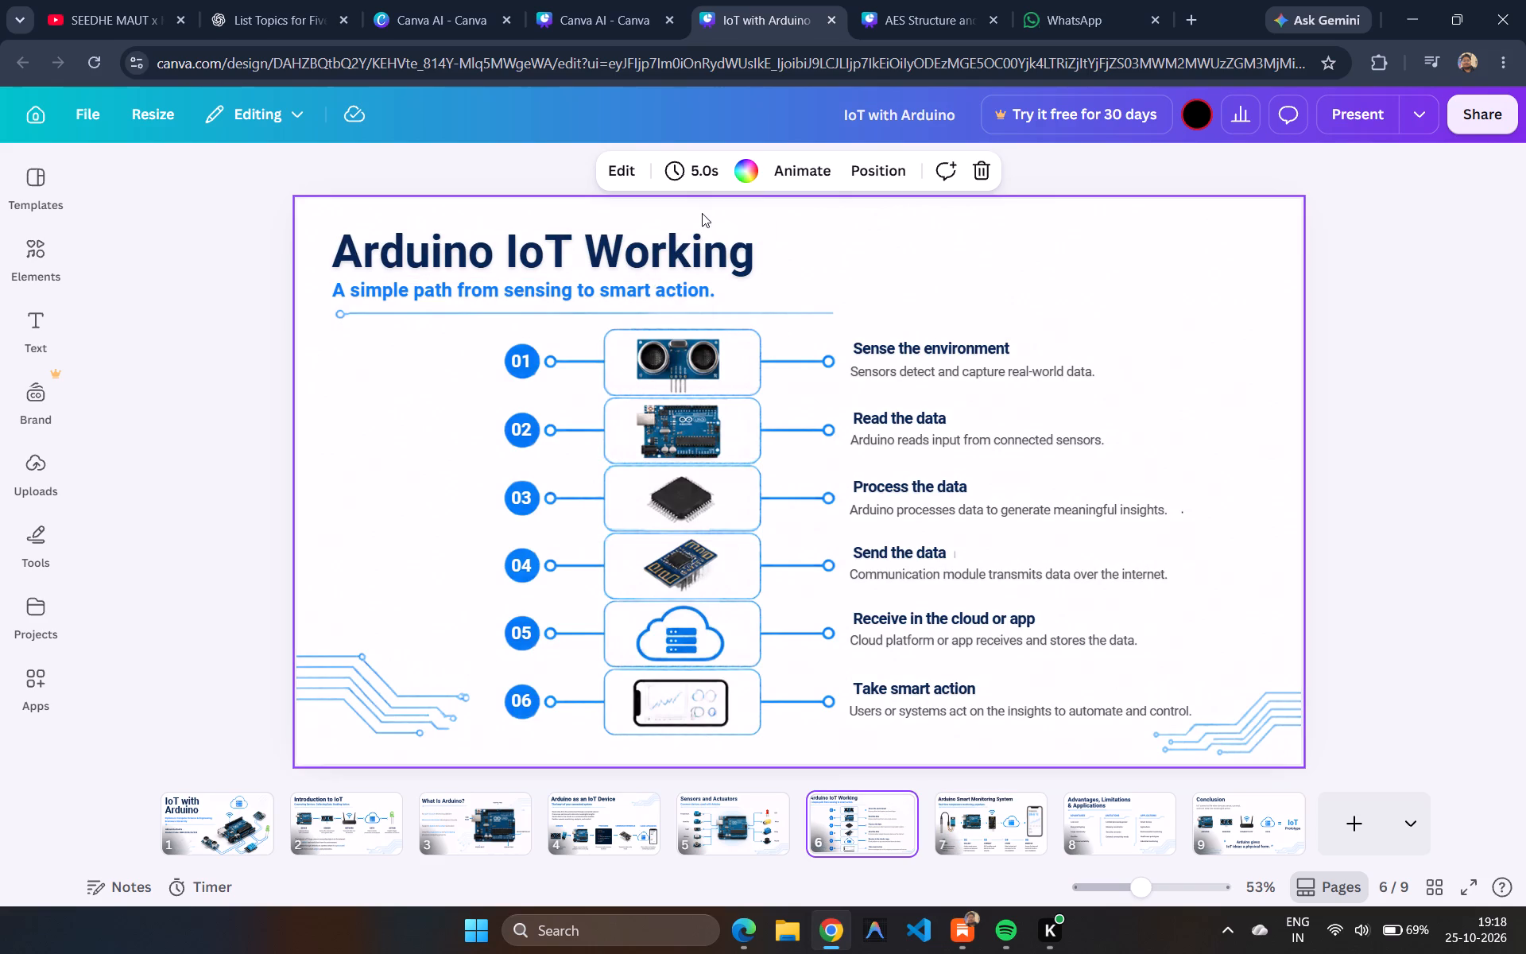
left_click(975, 175)
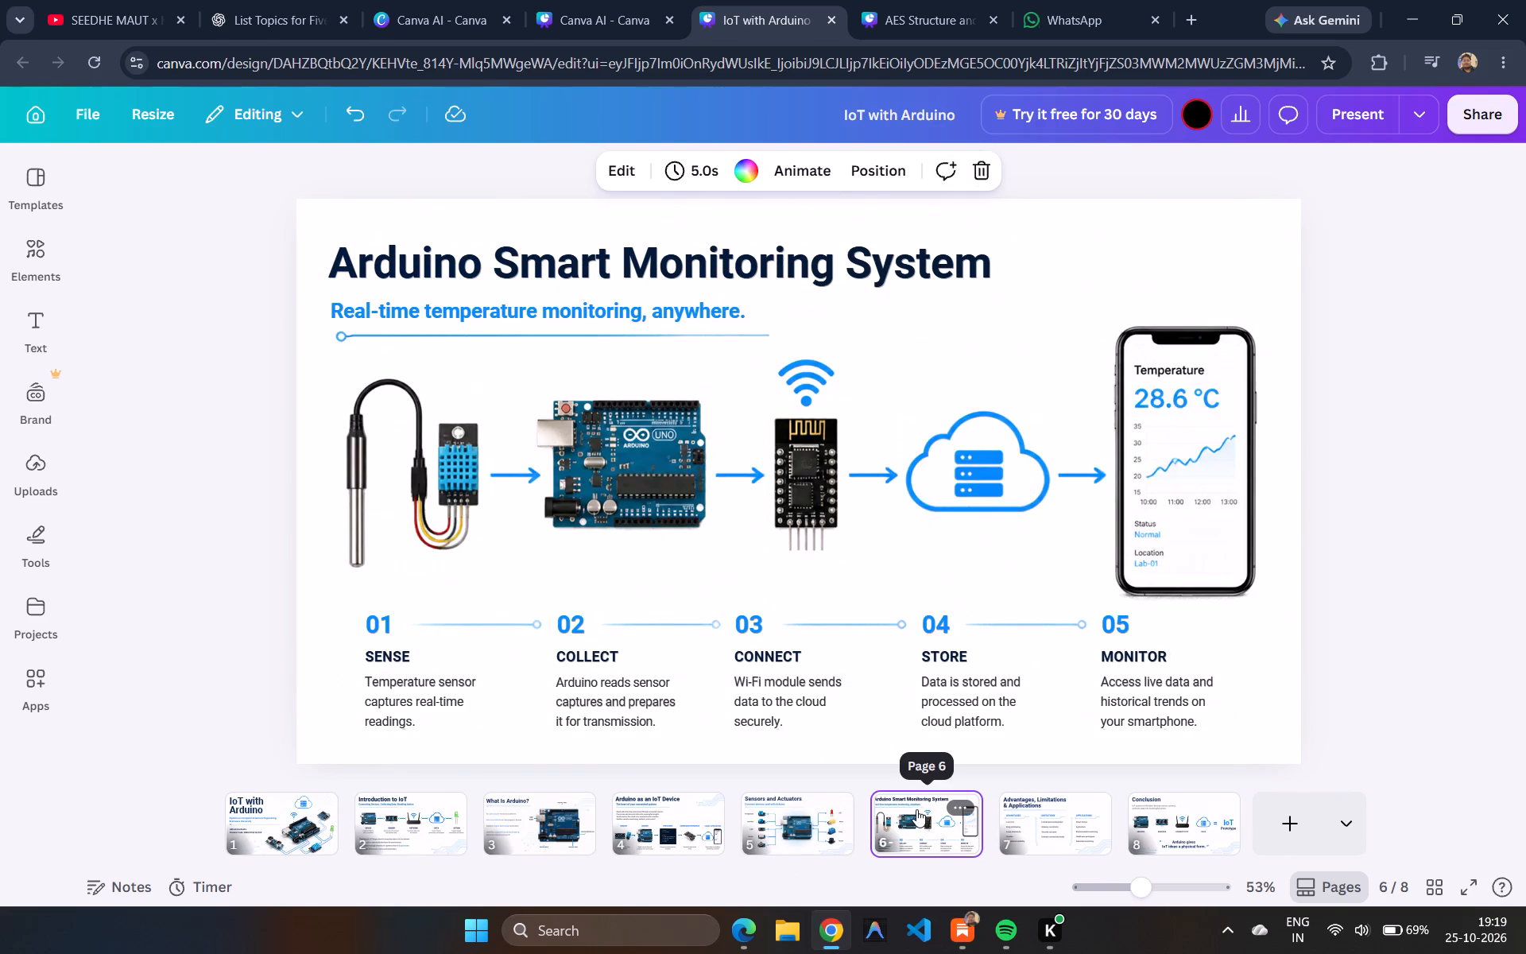
Check the Conclusion slide and delete the Educational suitability item from the Advantages column on the Advantages, Limitations & Applications slide.
left_click(1025, 816)
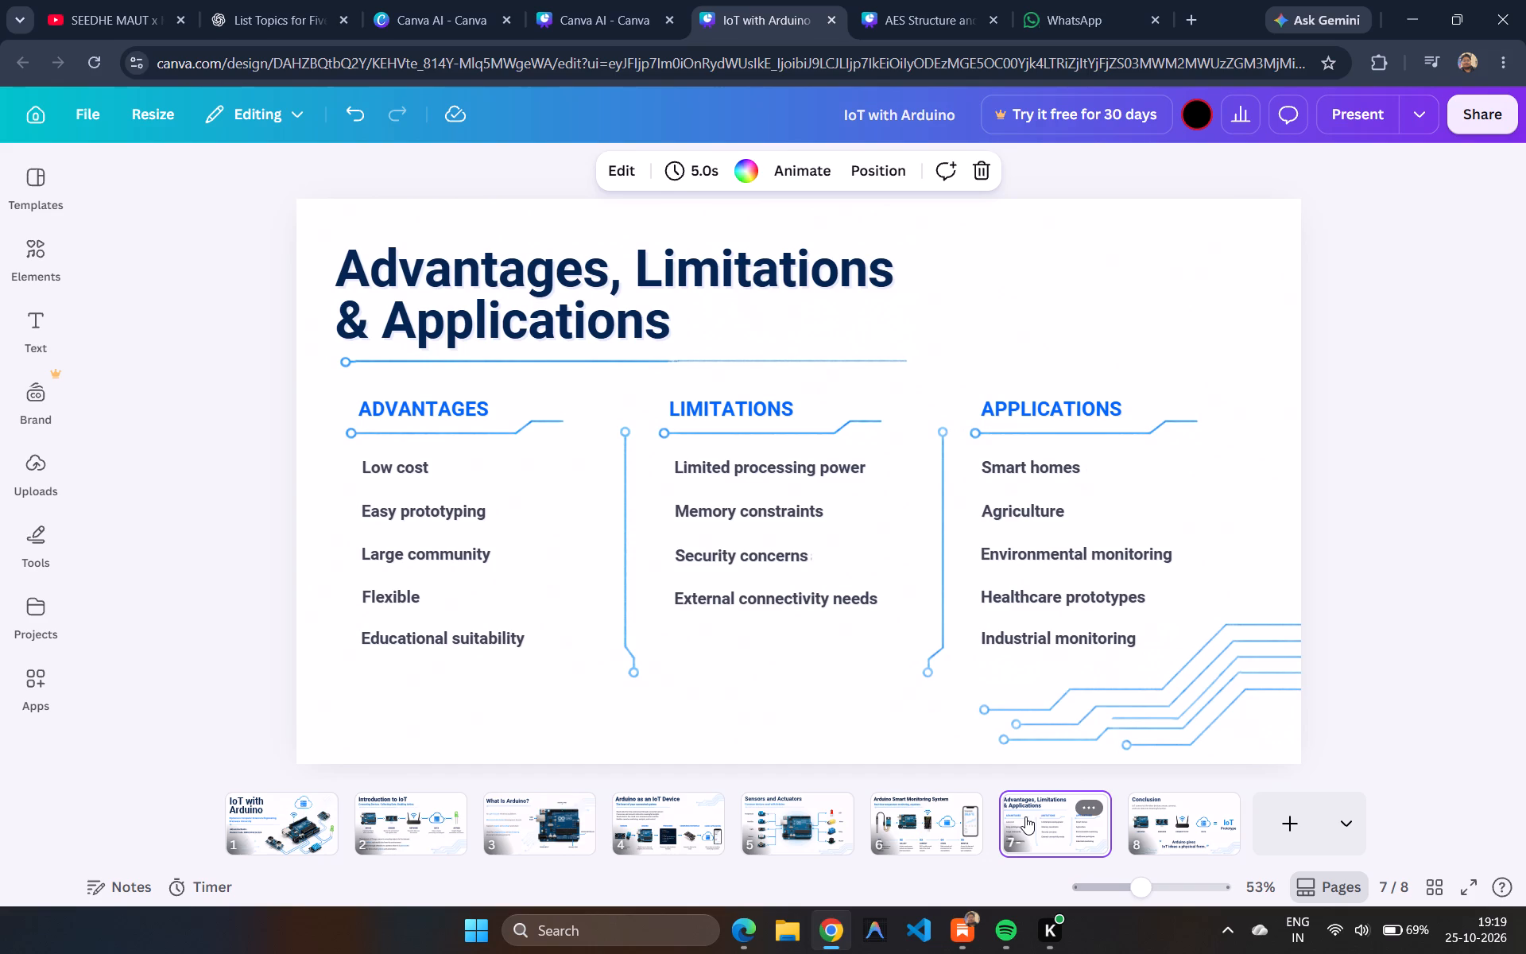
left_click(1181, 836)
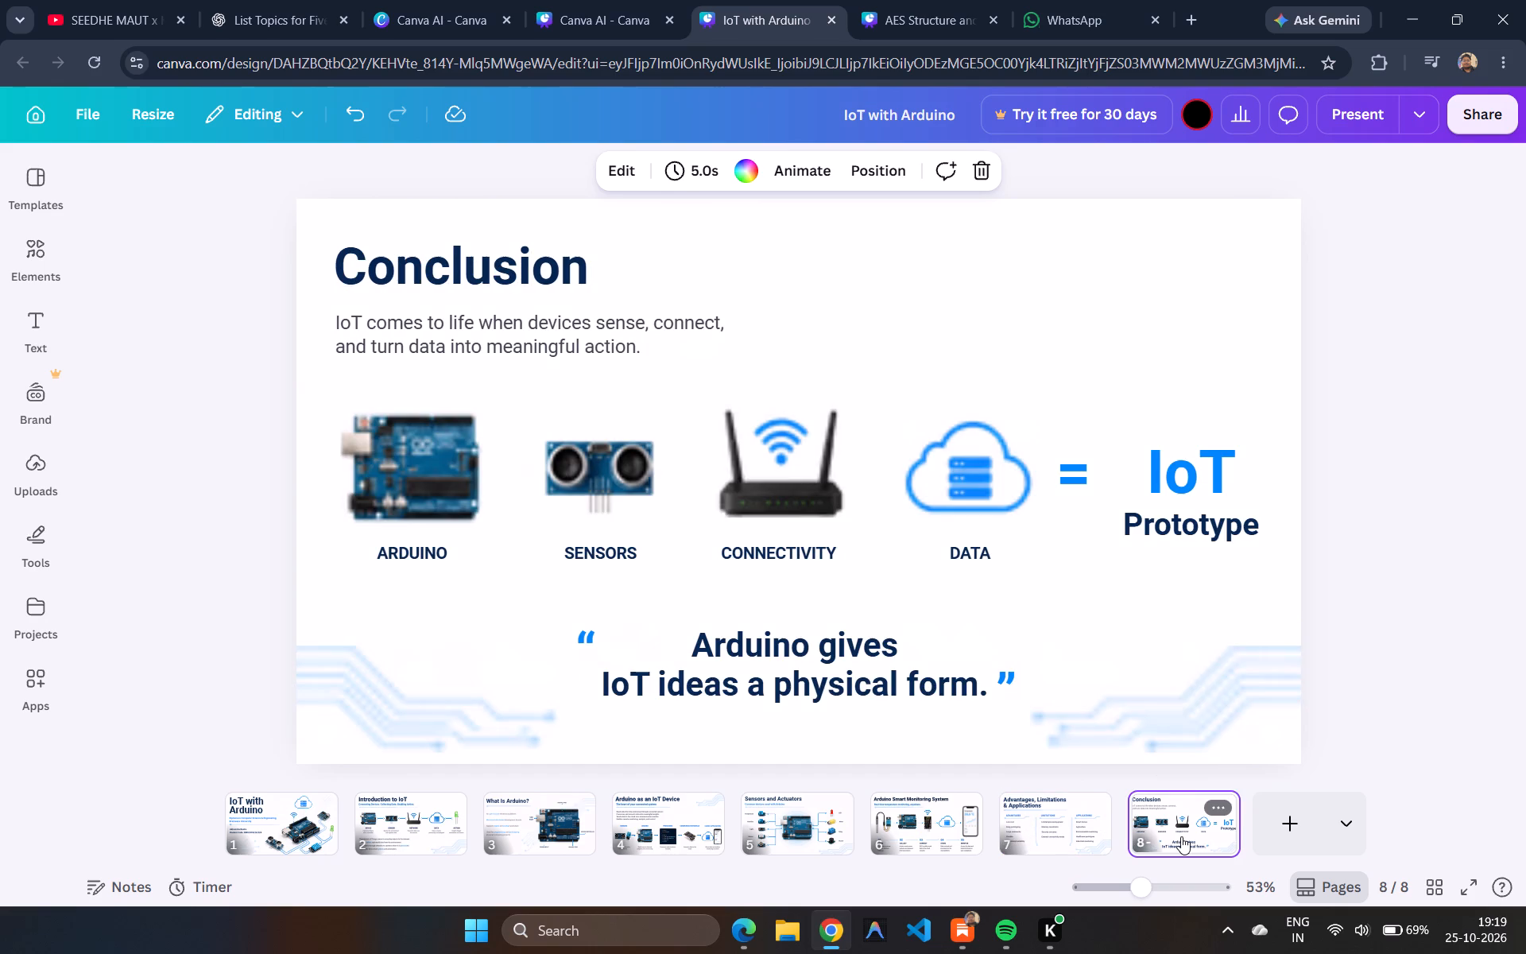
left_click(1051, 821)
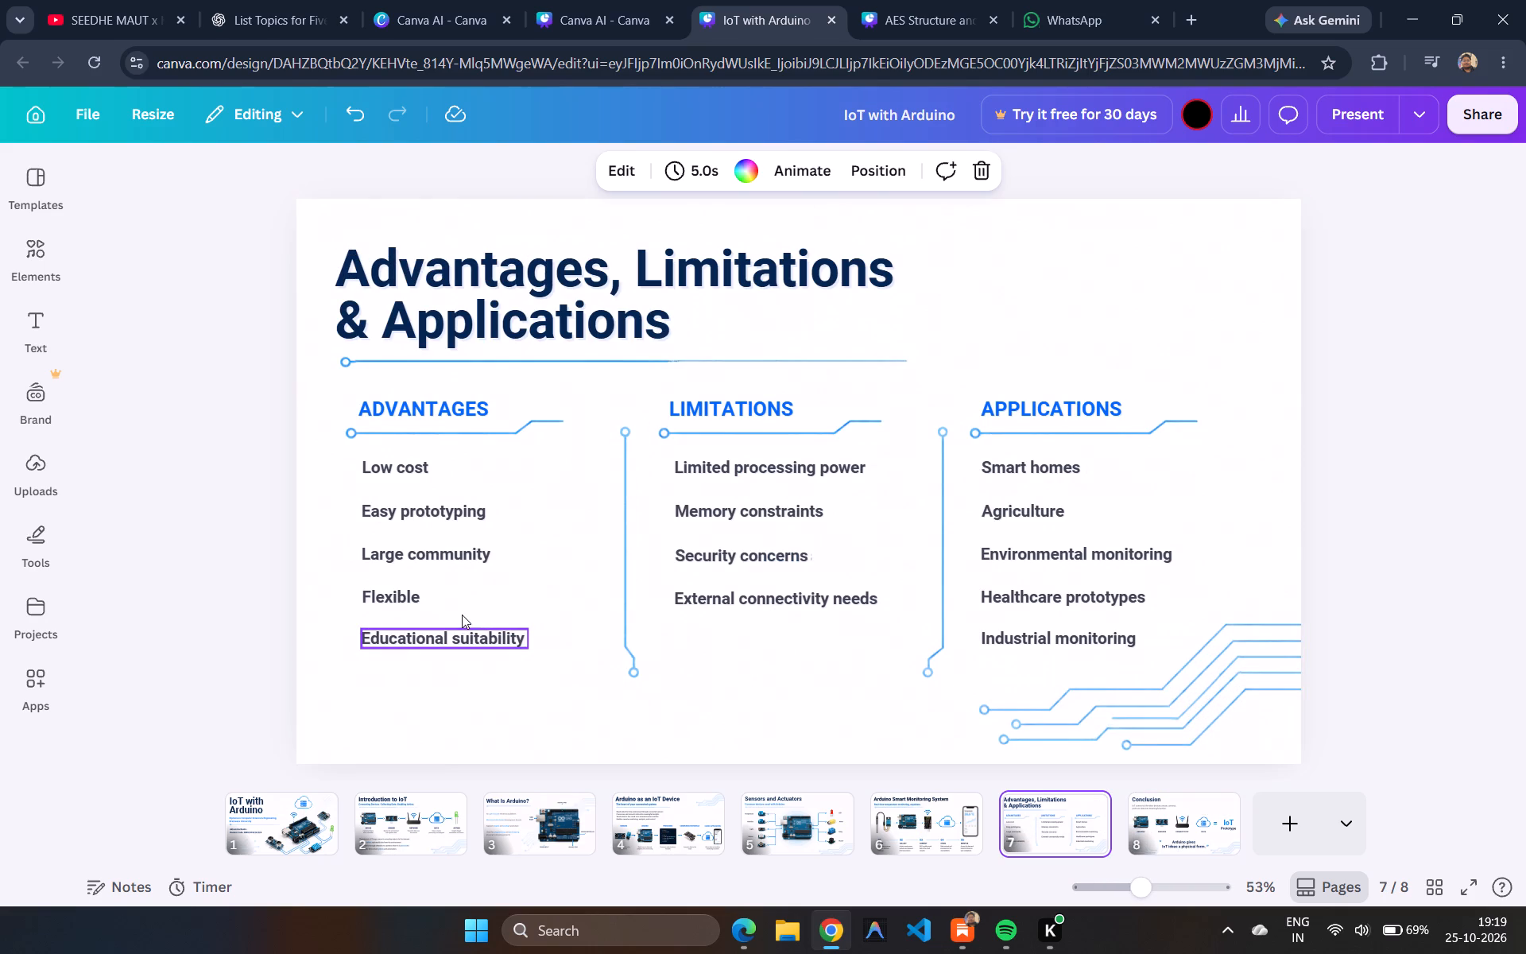
left_click(498, 643)
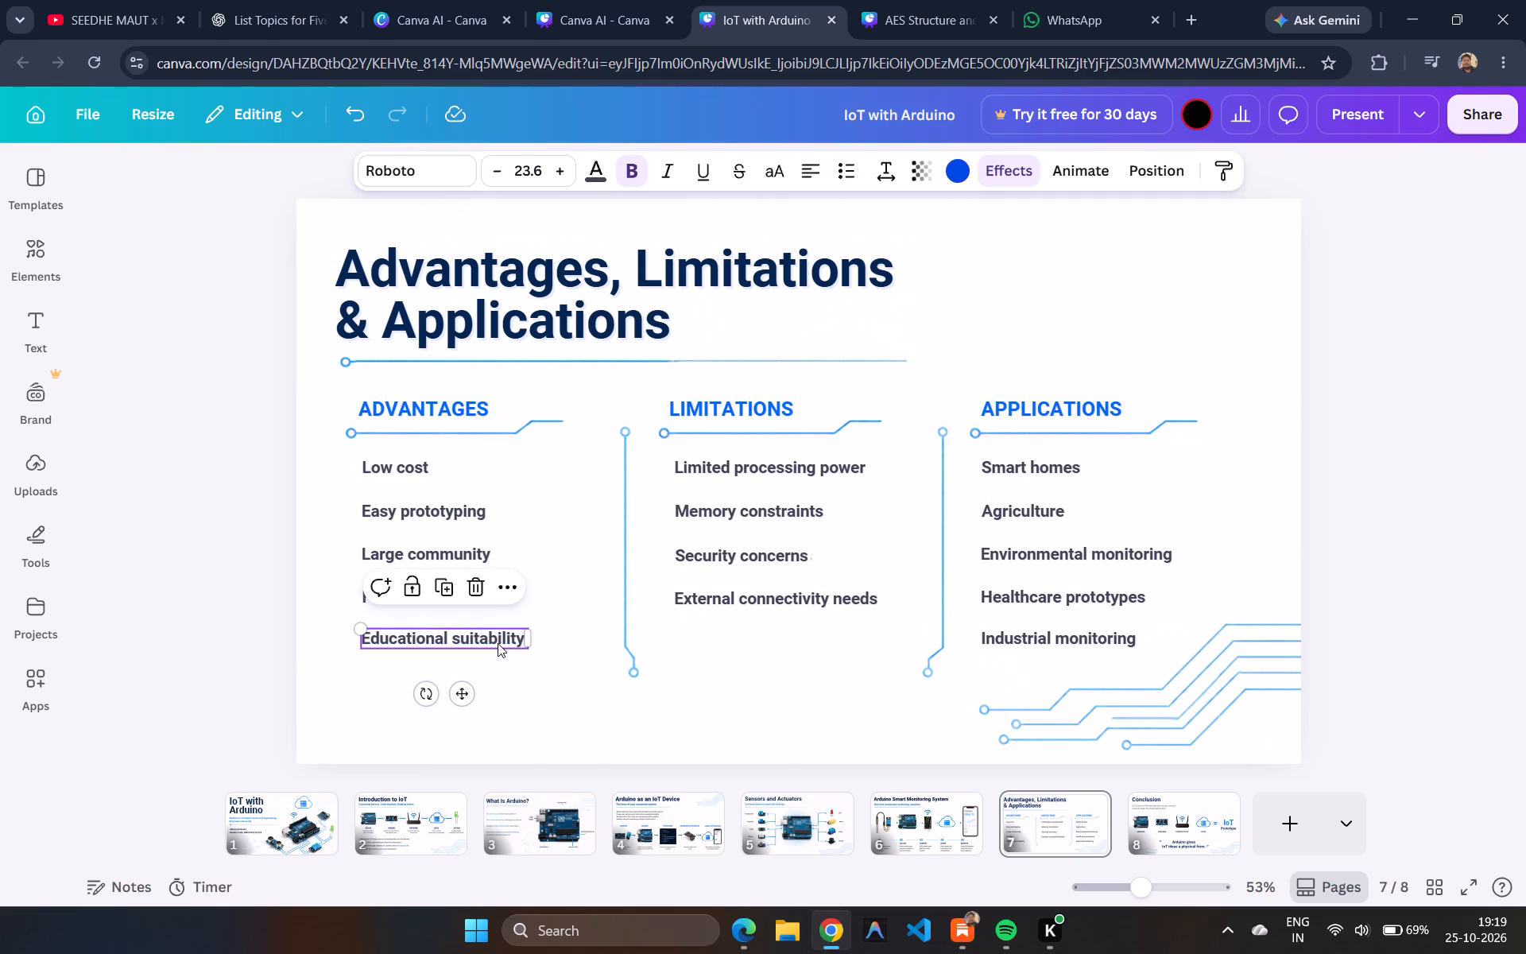
left_click(477, 584)
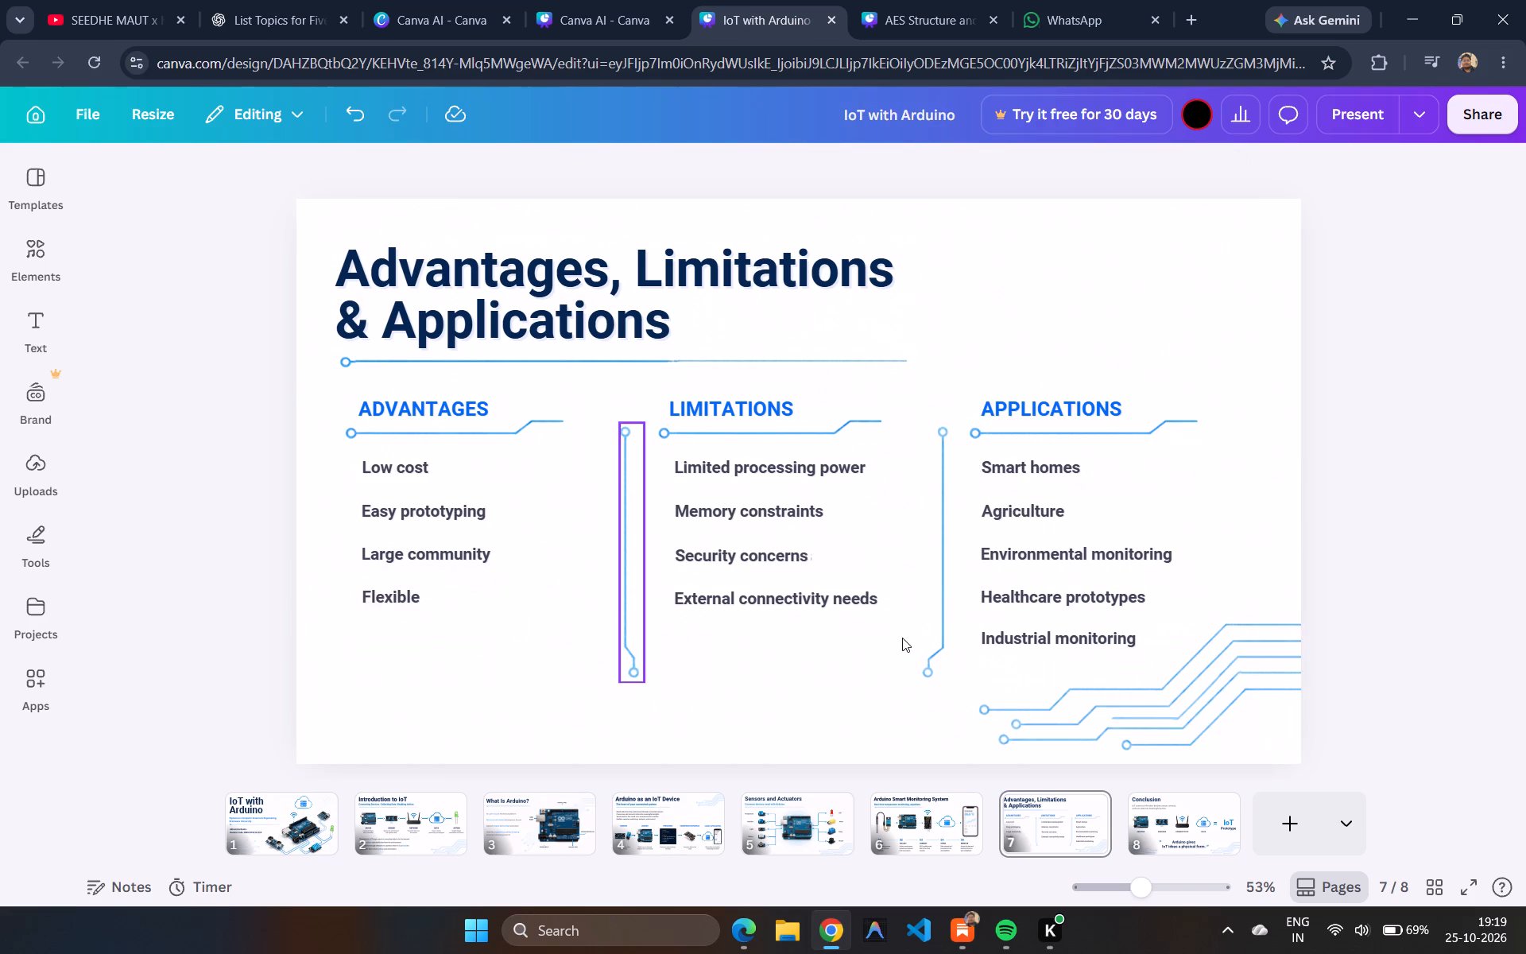
Move the circuit-line graphic down so it no longer covers the Industrial monitoring text in the Applications column.
left_click(1029, 634)
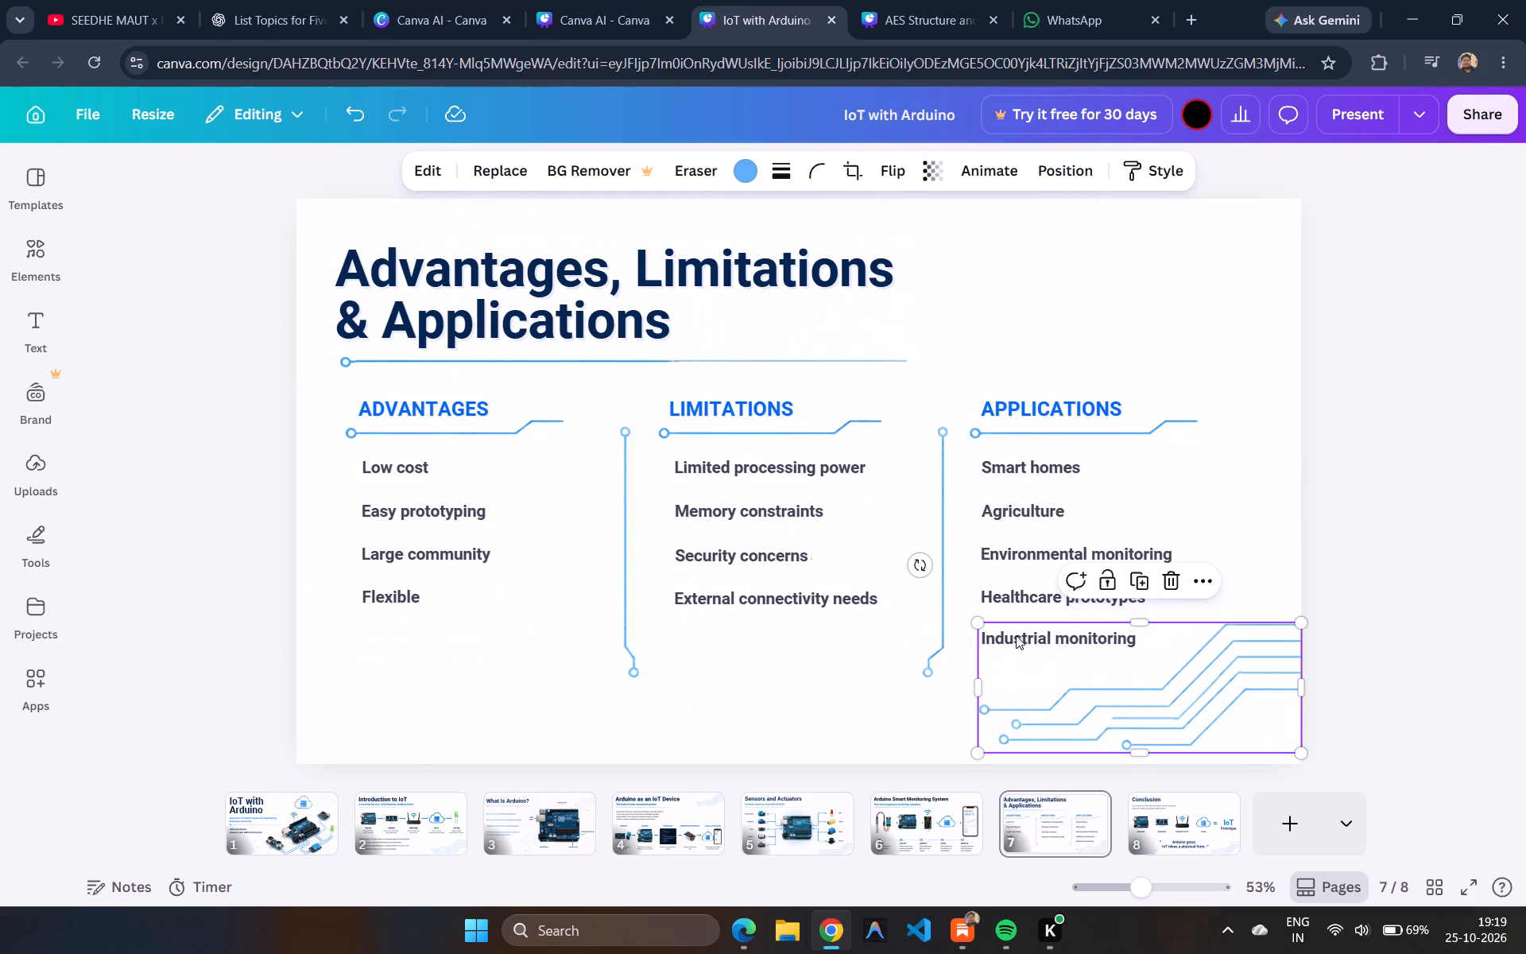
left_click(967, 642)
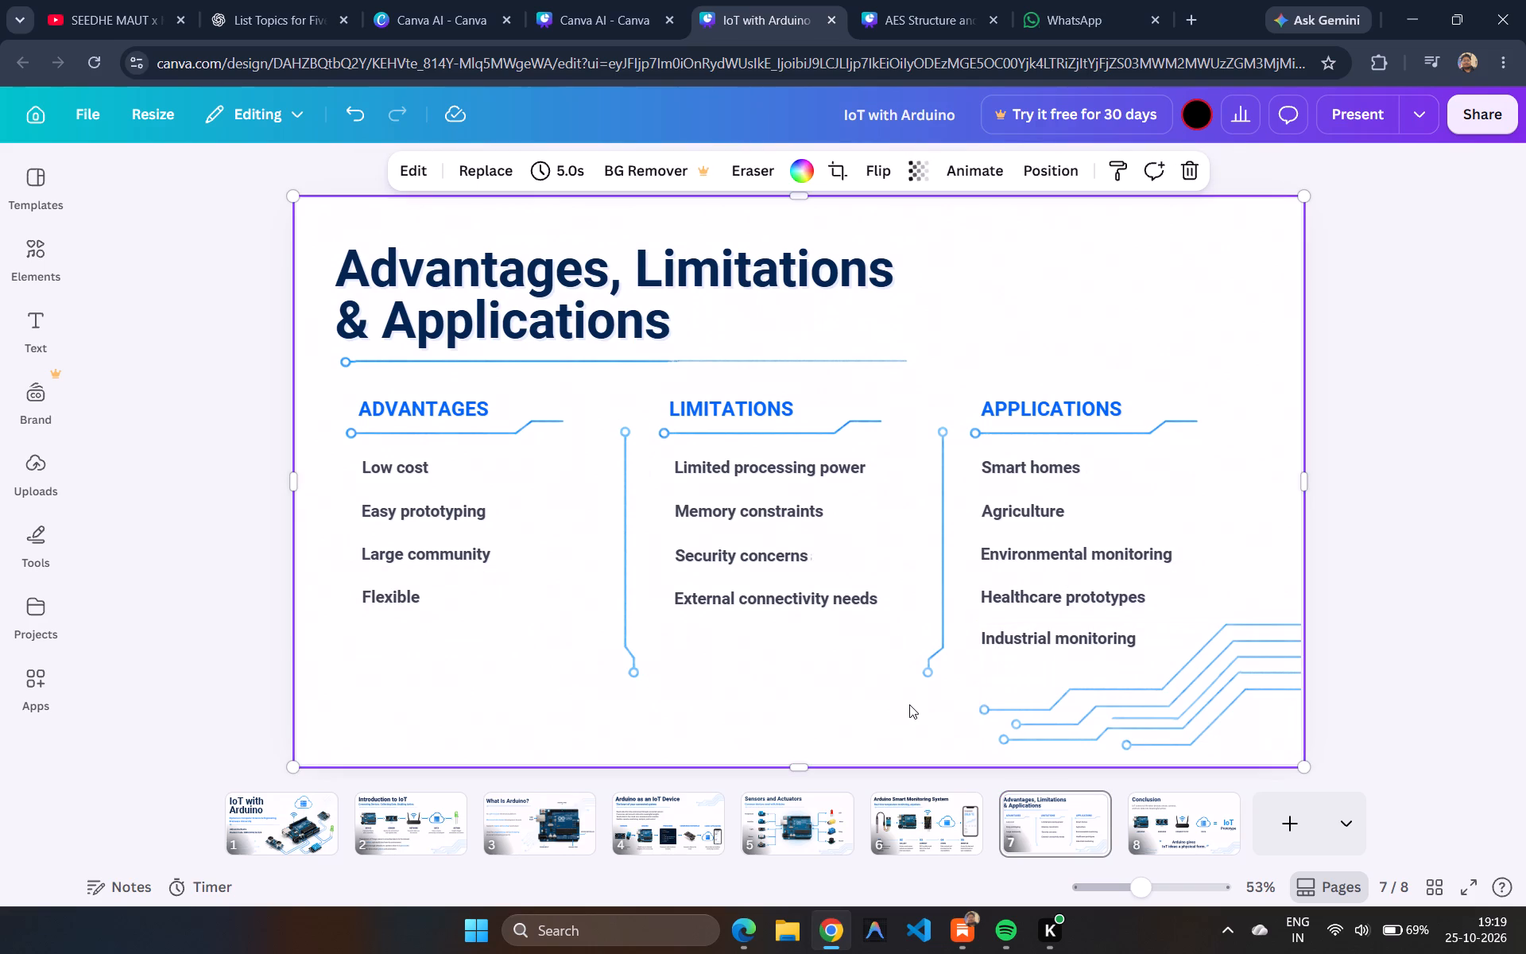
left_click_drag(909, 704, 885, 689)
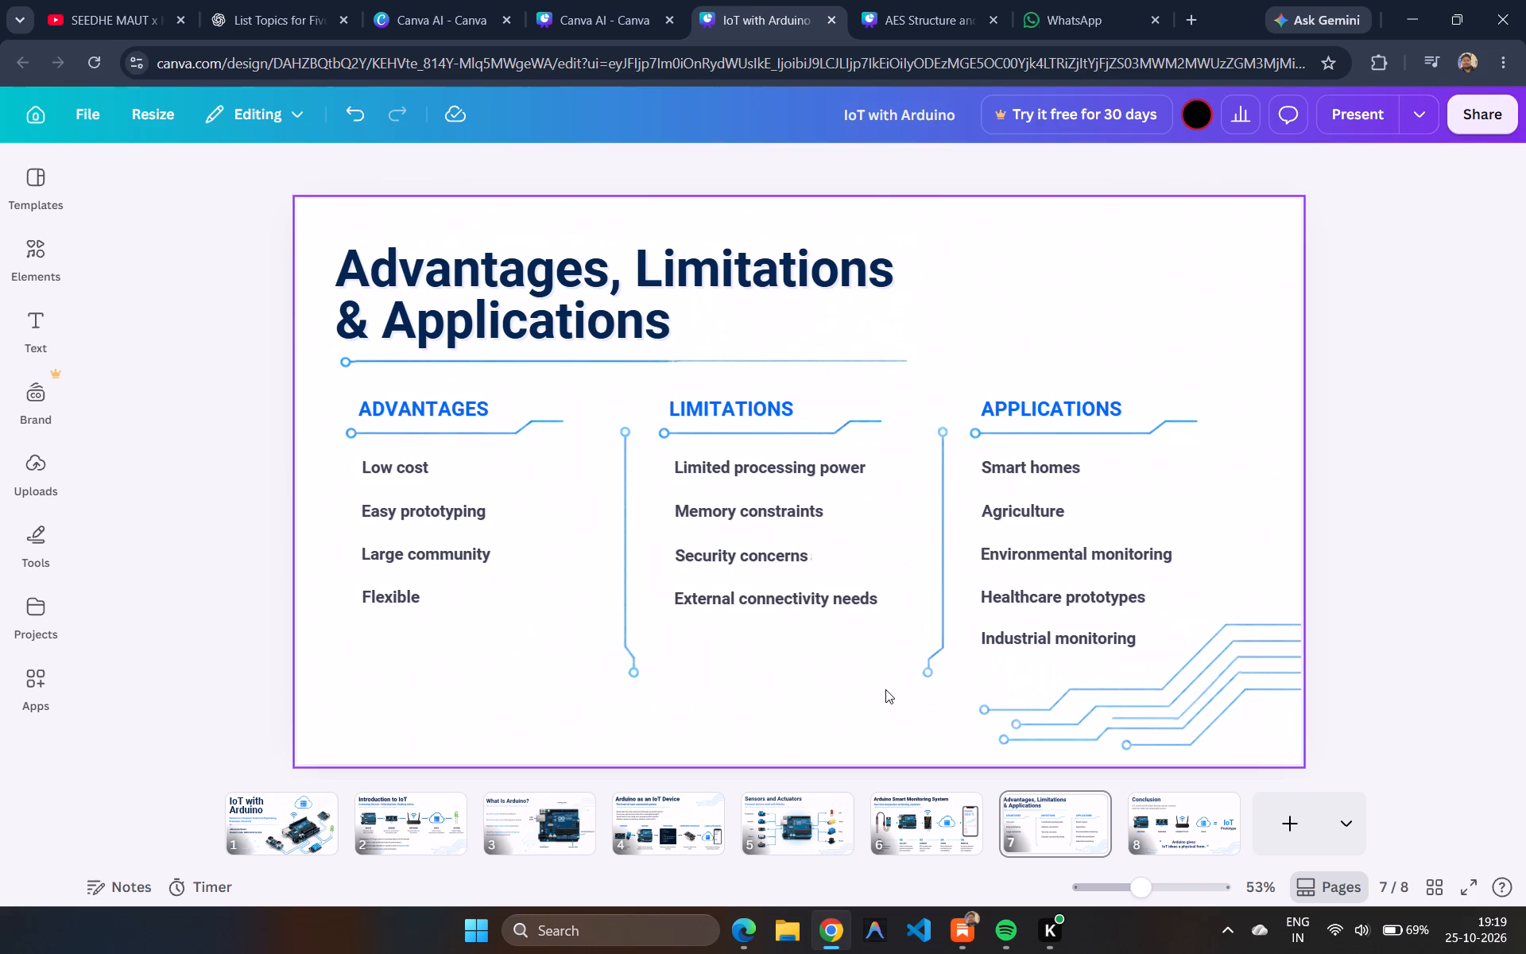
left_click(1013, 640)
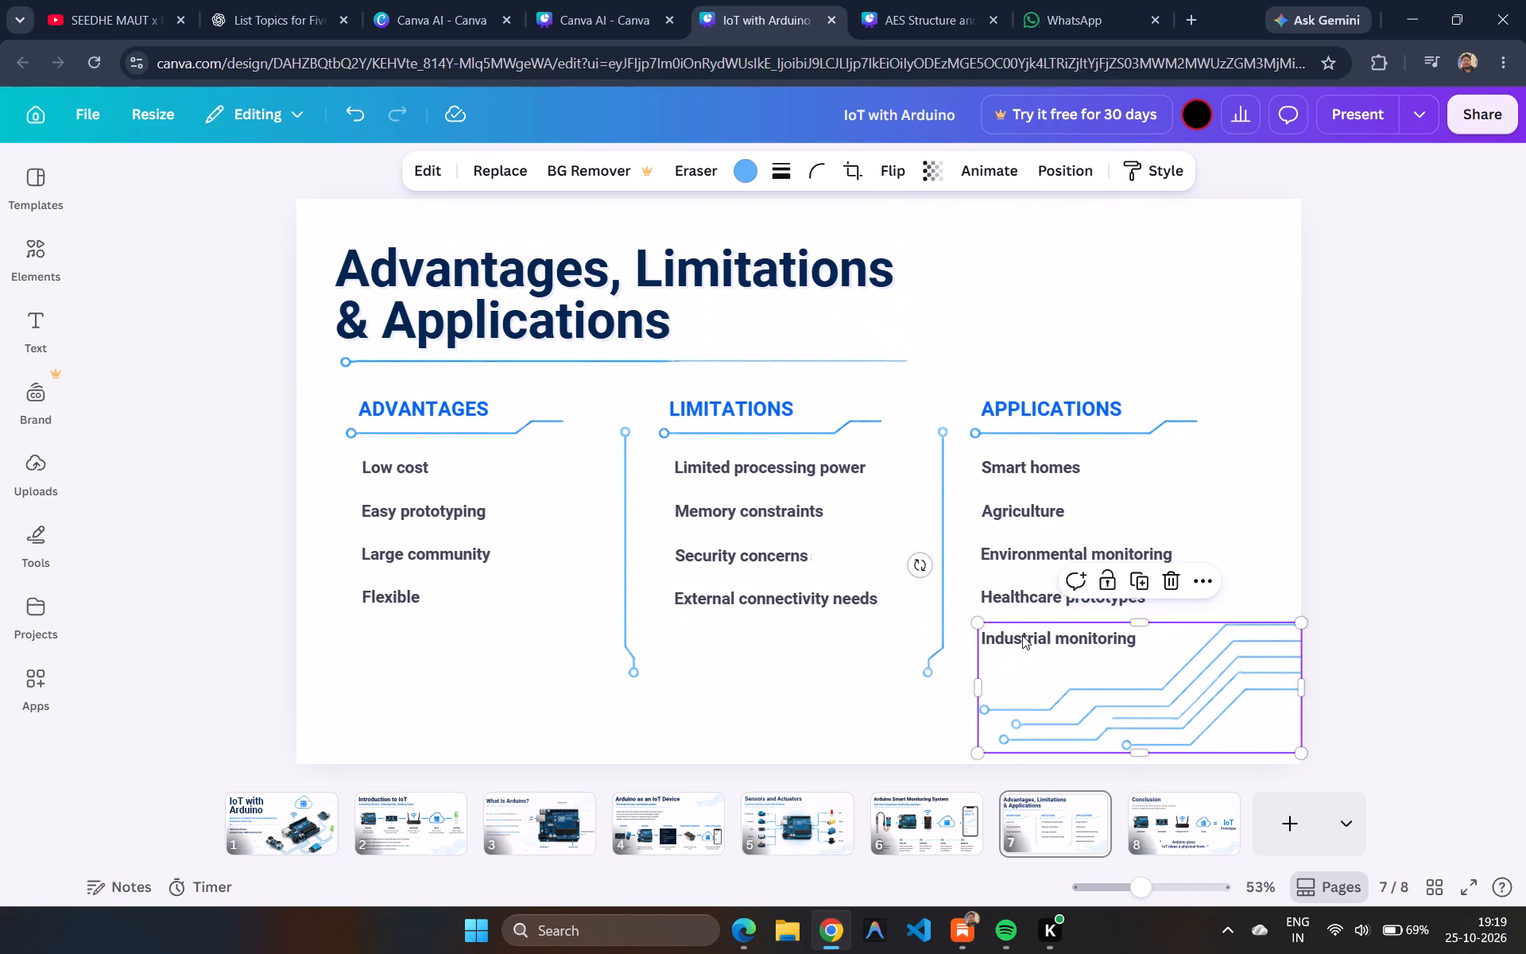
left_click(1022, 635)
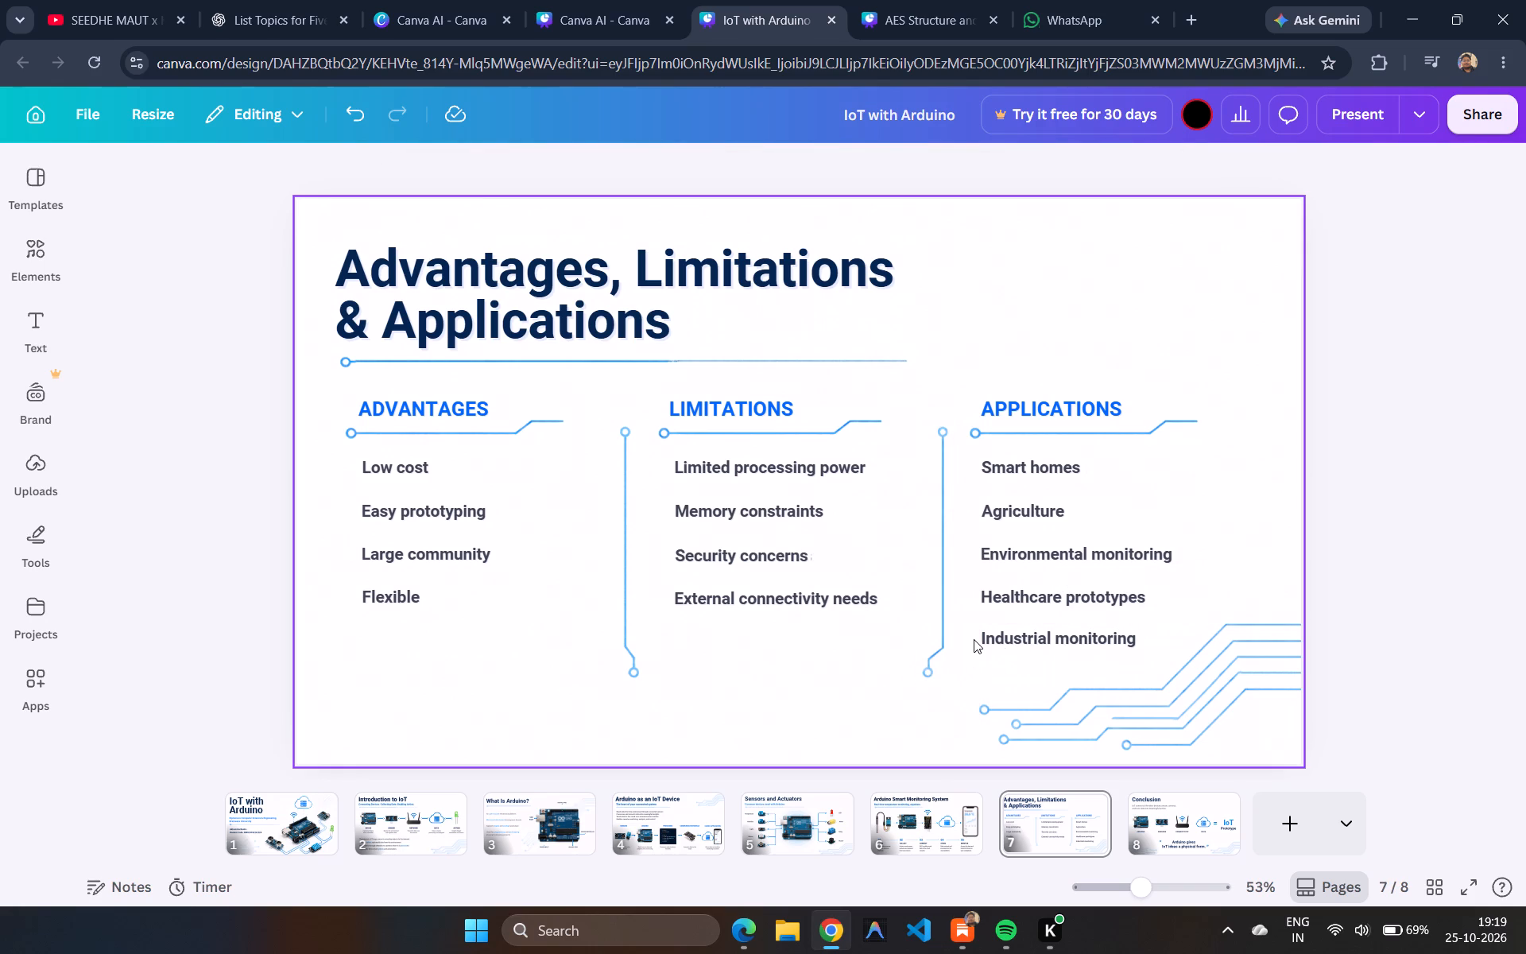
left_click_drag(969, 634, 991, 634)
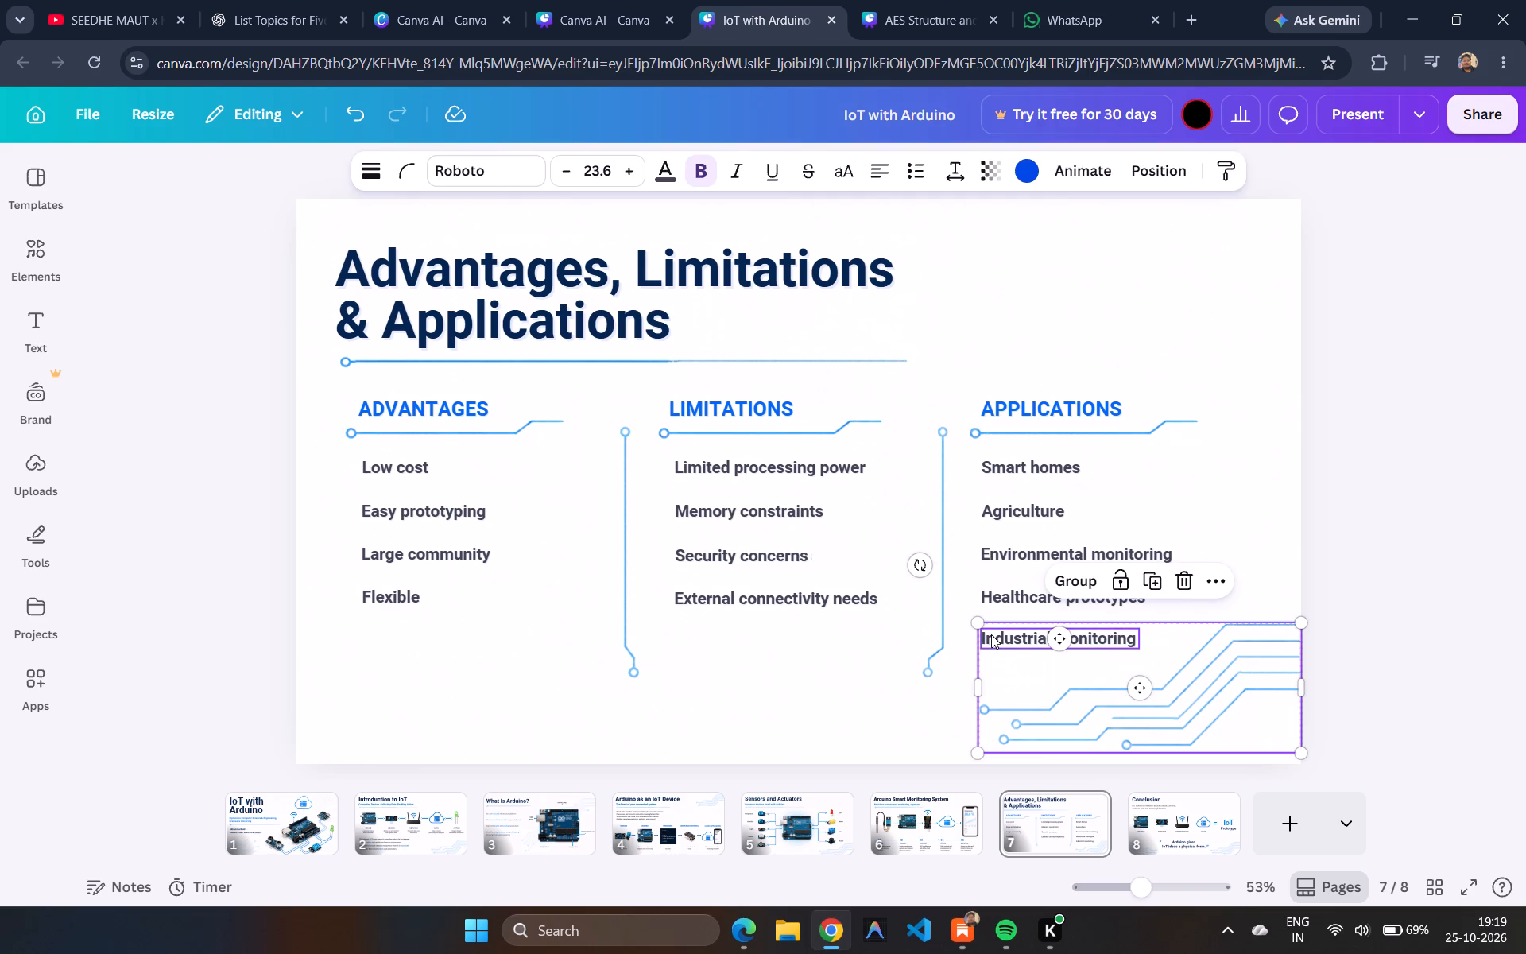
left_click(1121, 642)
left_click(1090, 641)
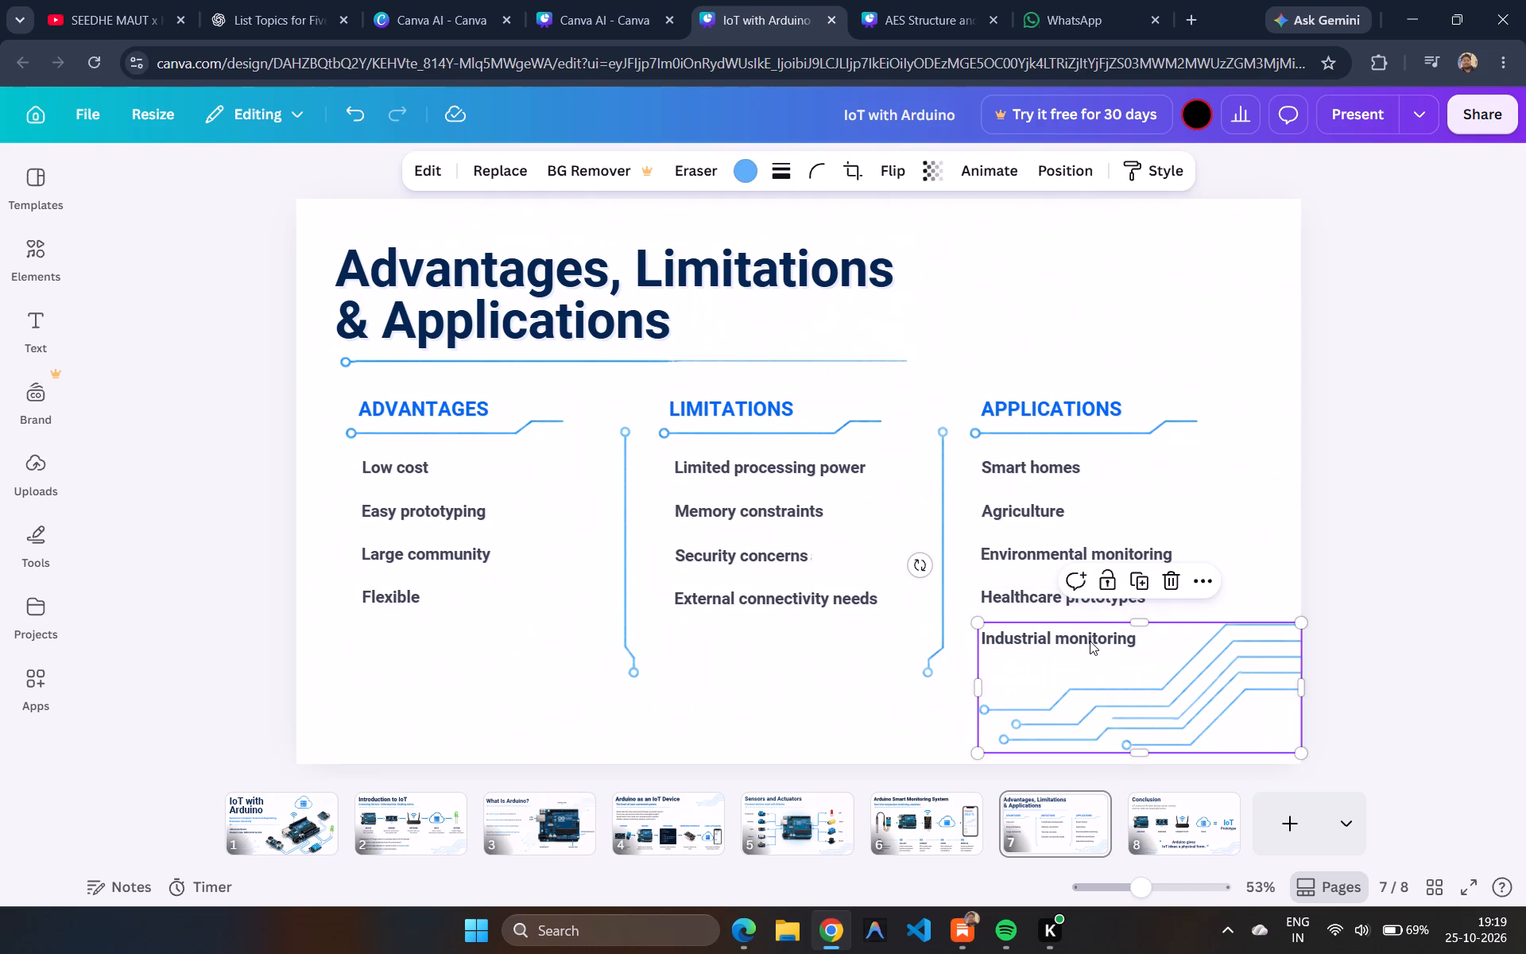
left_click(1105, 664)
left_click_drag(1105, 664, 1110, 688)
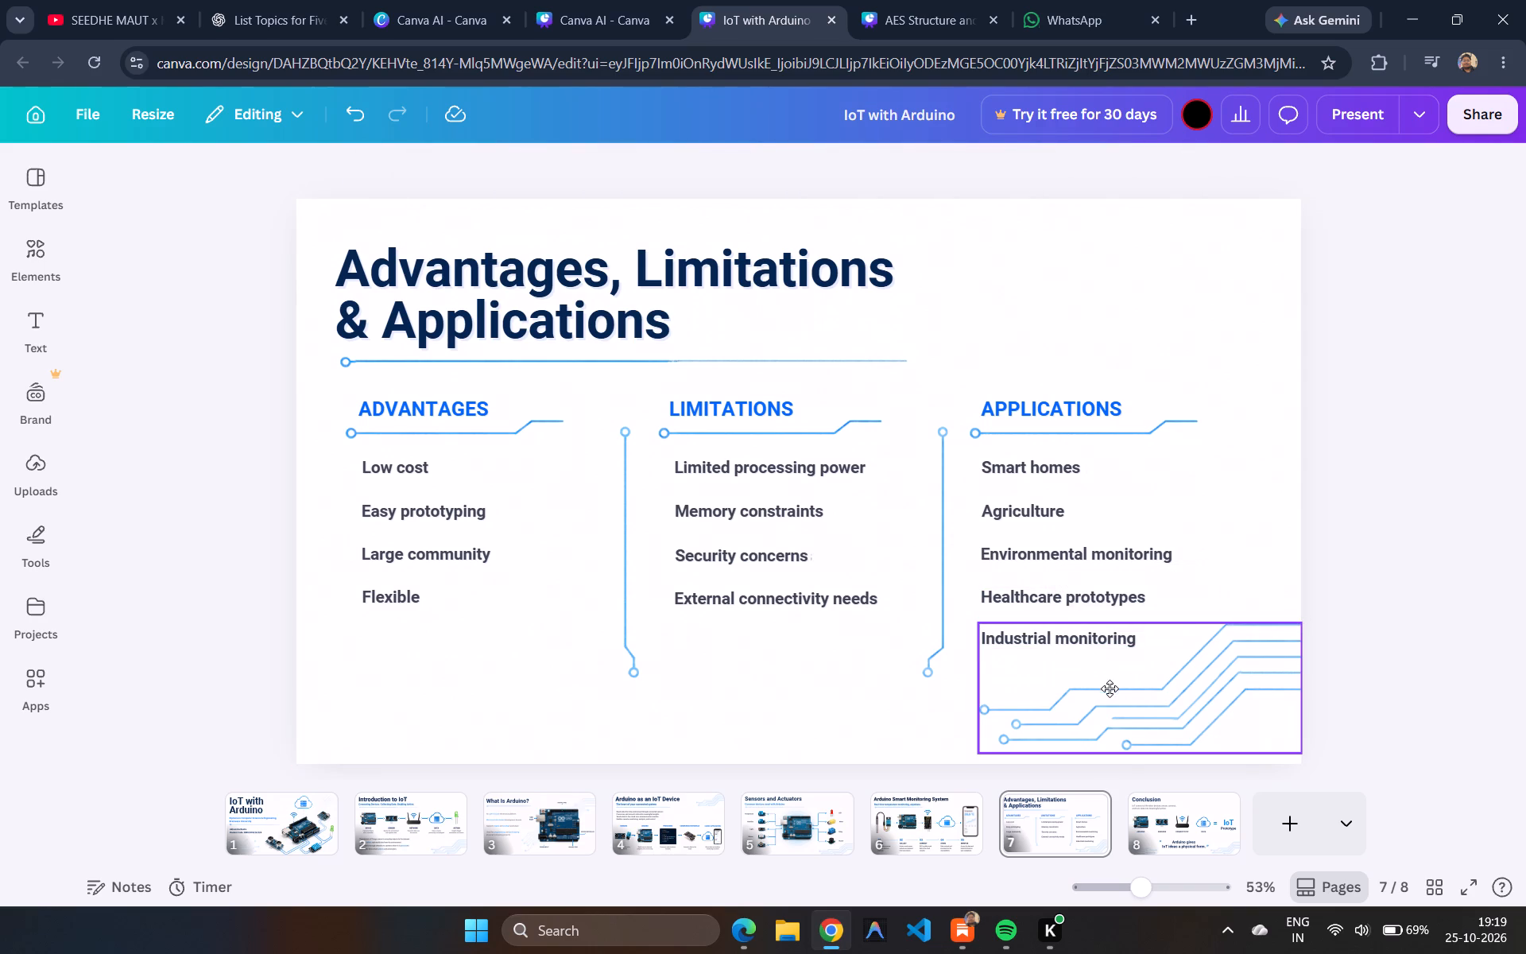
left_click_drag(1110, 688, 1112, 696)
left_click_drag(1121, 703, 1134, 739)
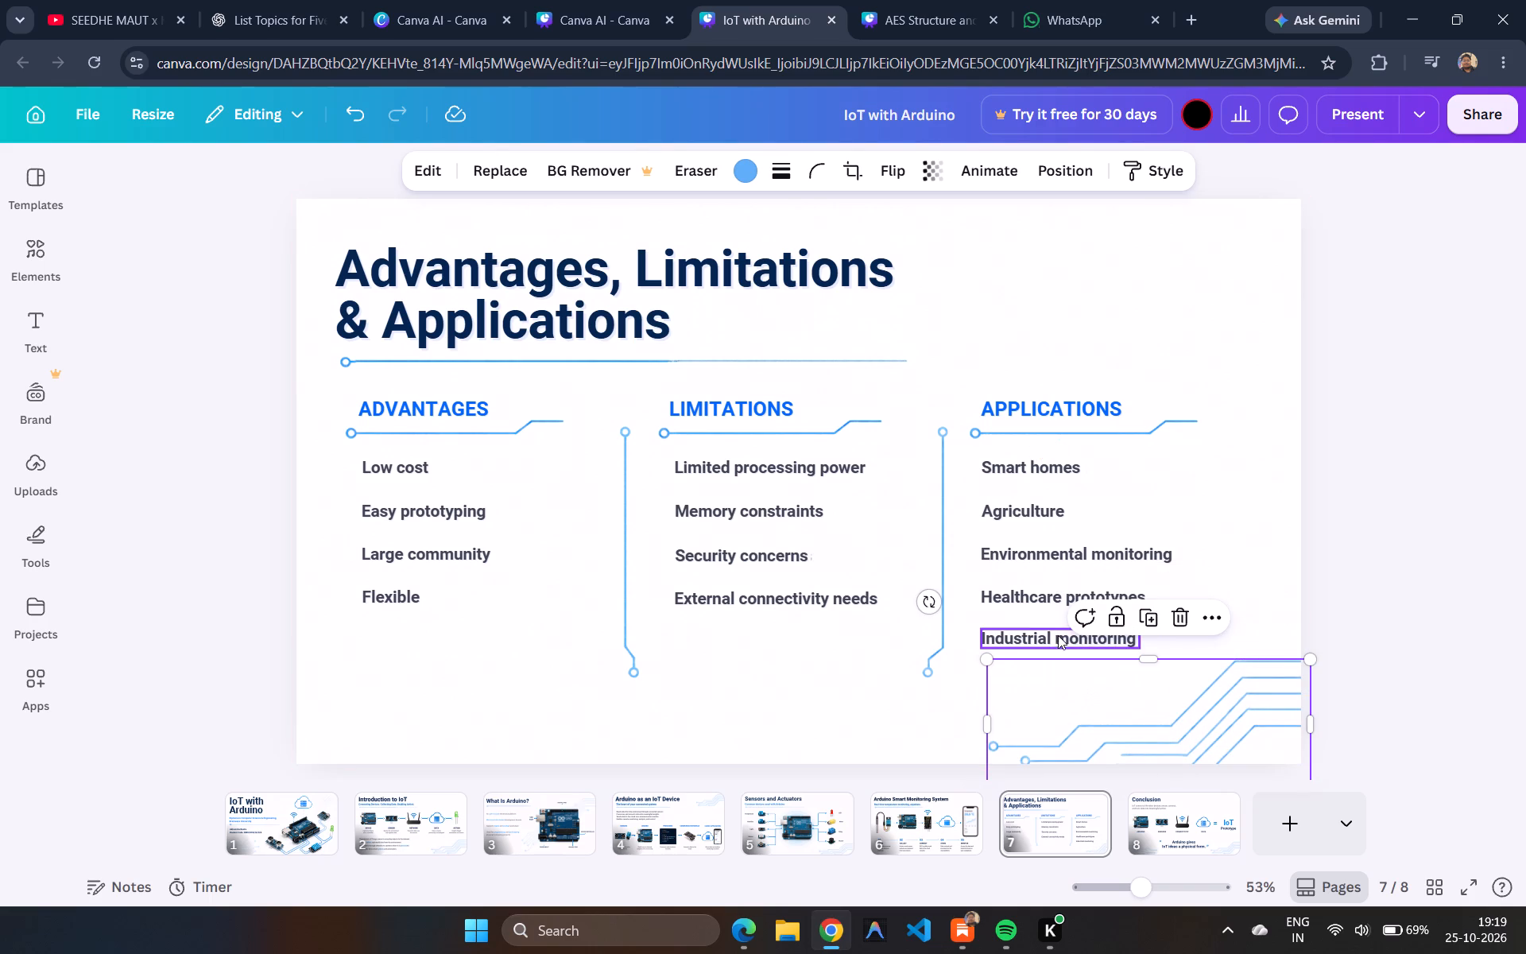
Delete the Industrial monitoring item from the Applications column, undoing the removal of the circuit-line graphic so it is kept.
left_click(1188, 615)
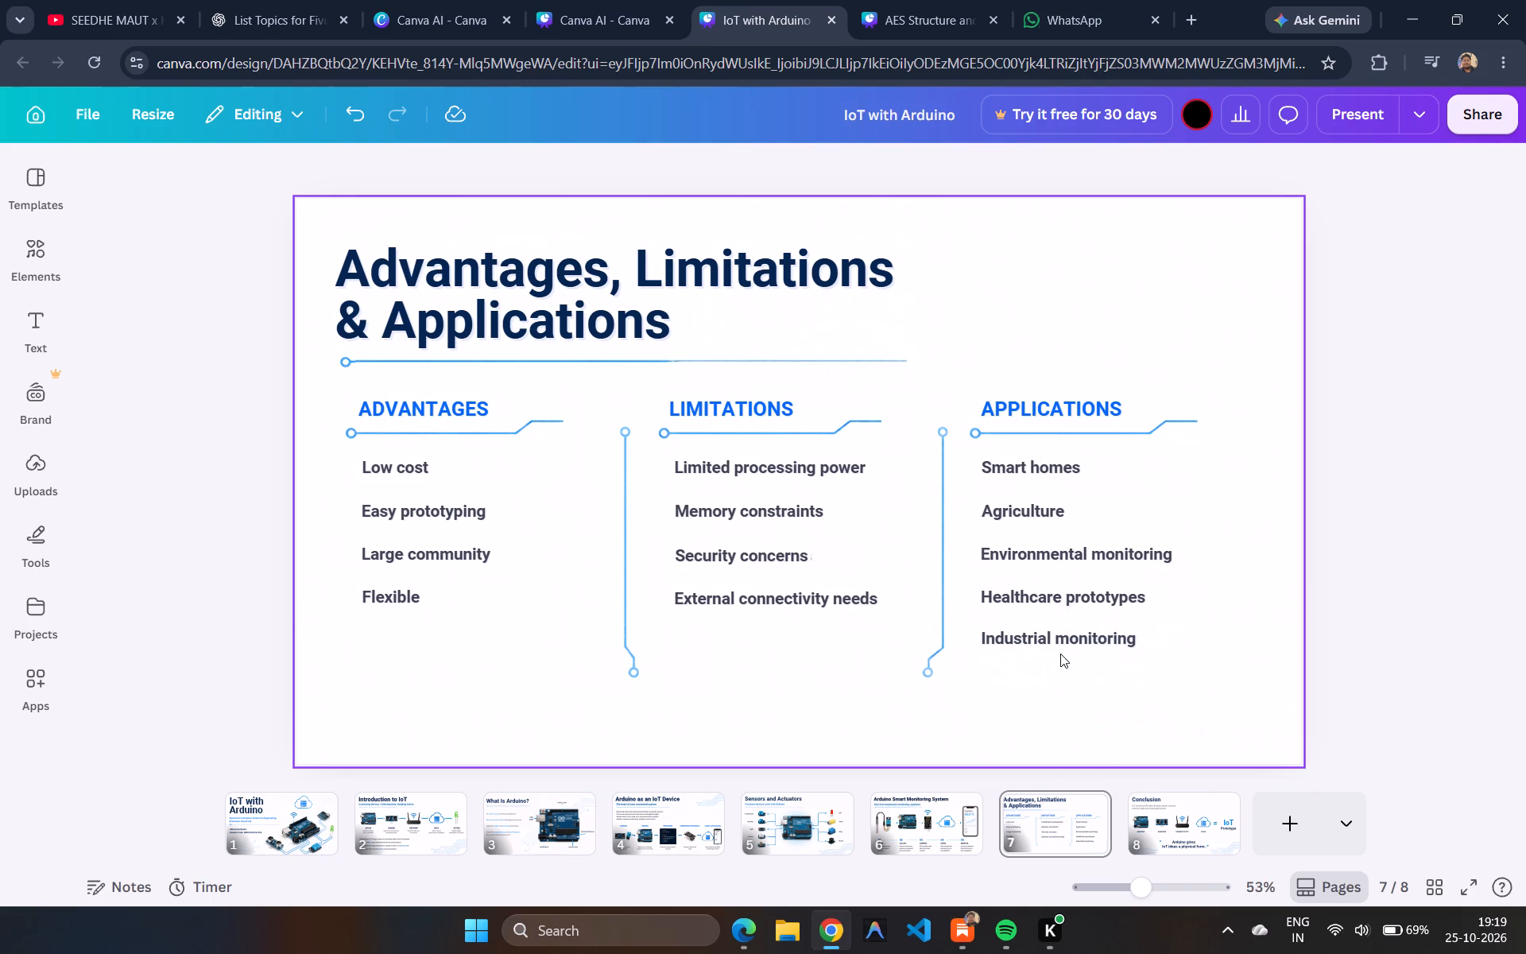
left_click(1063, 644)
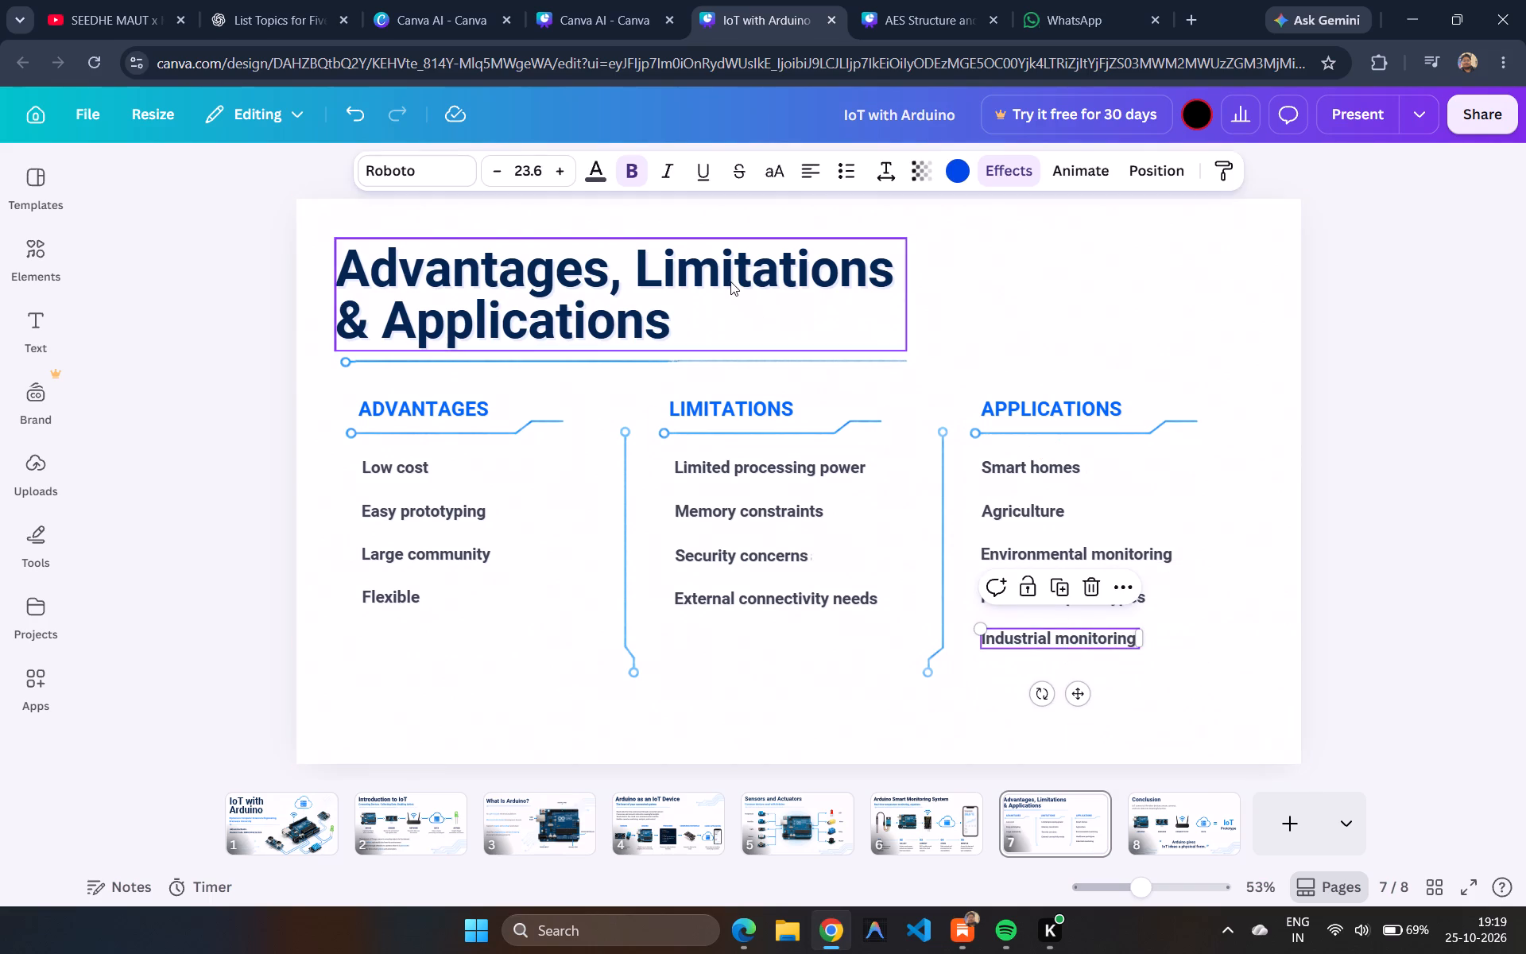
left_click(354, 117)
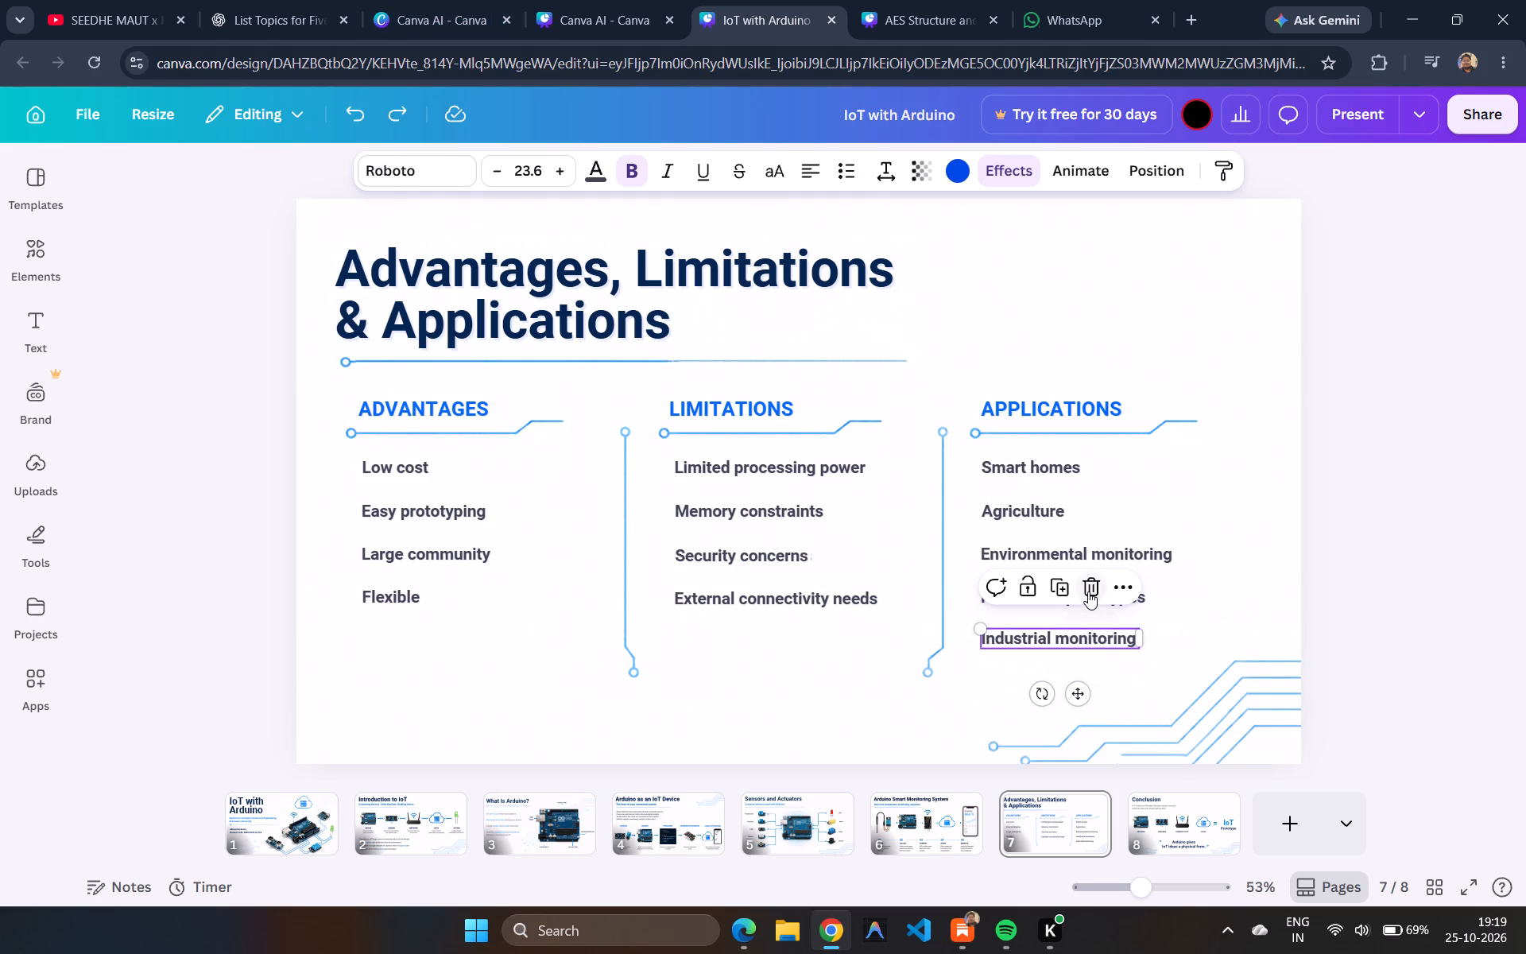
left_click(1087, 588)
Move the circuit-line graphic back up so it fits fully in the slide's lower-right corner.
left_click_drag(1181, 710, 1174, 684)
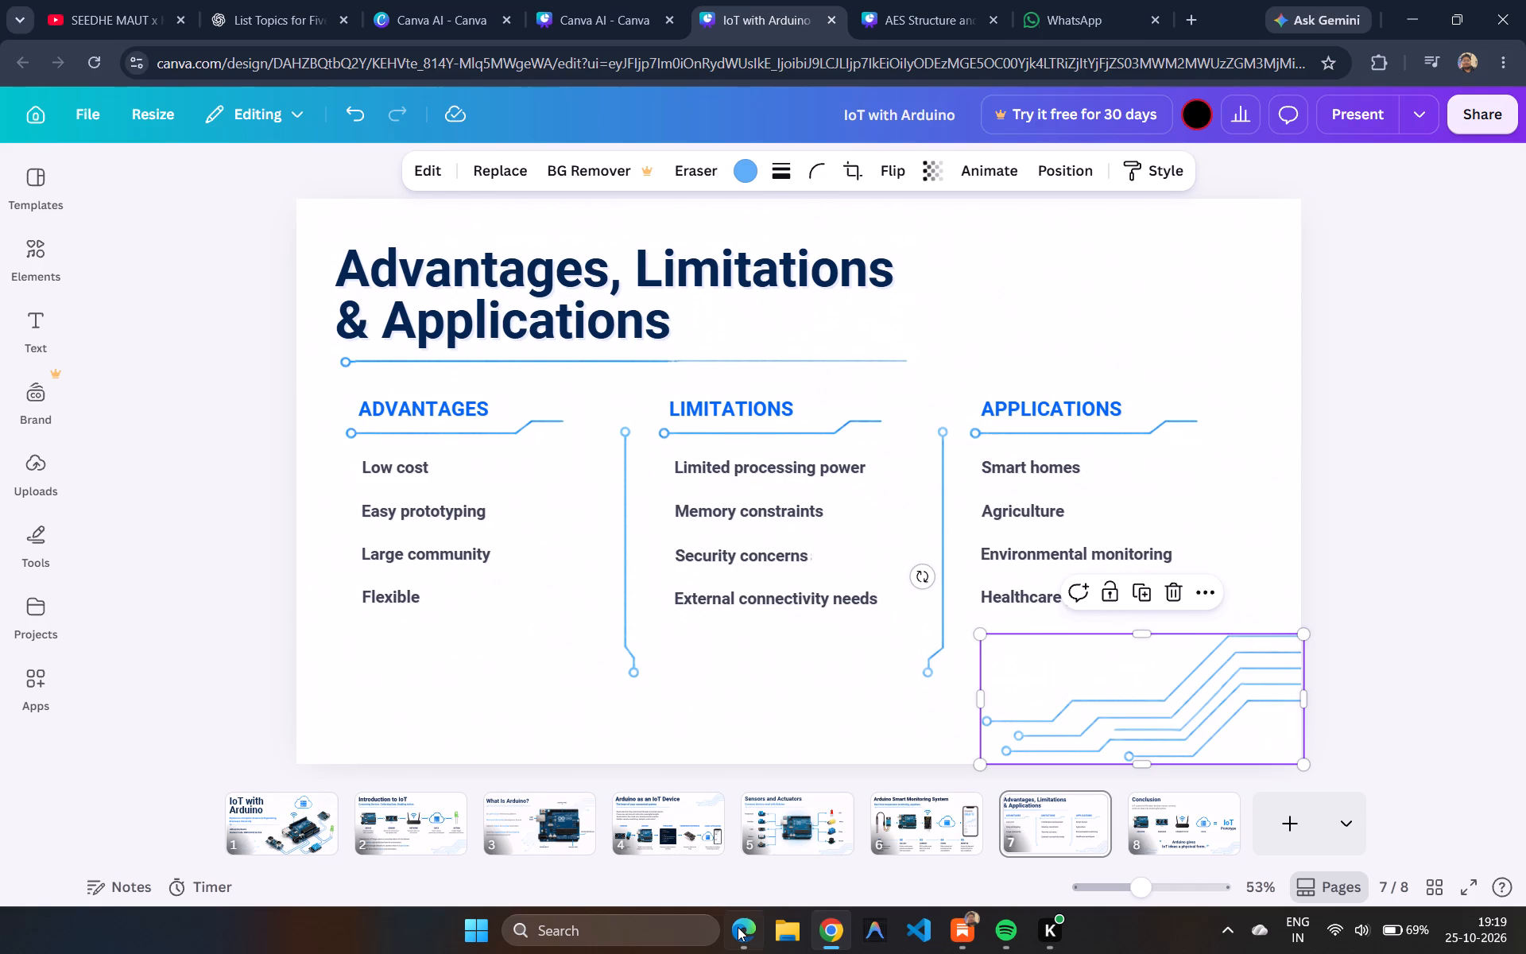
Delete the row of illustrations and labels, from Arduino through the equals sign to IoT Prototype, on the Conclusion slide.
left_click(1209, 803)
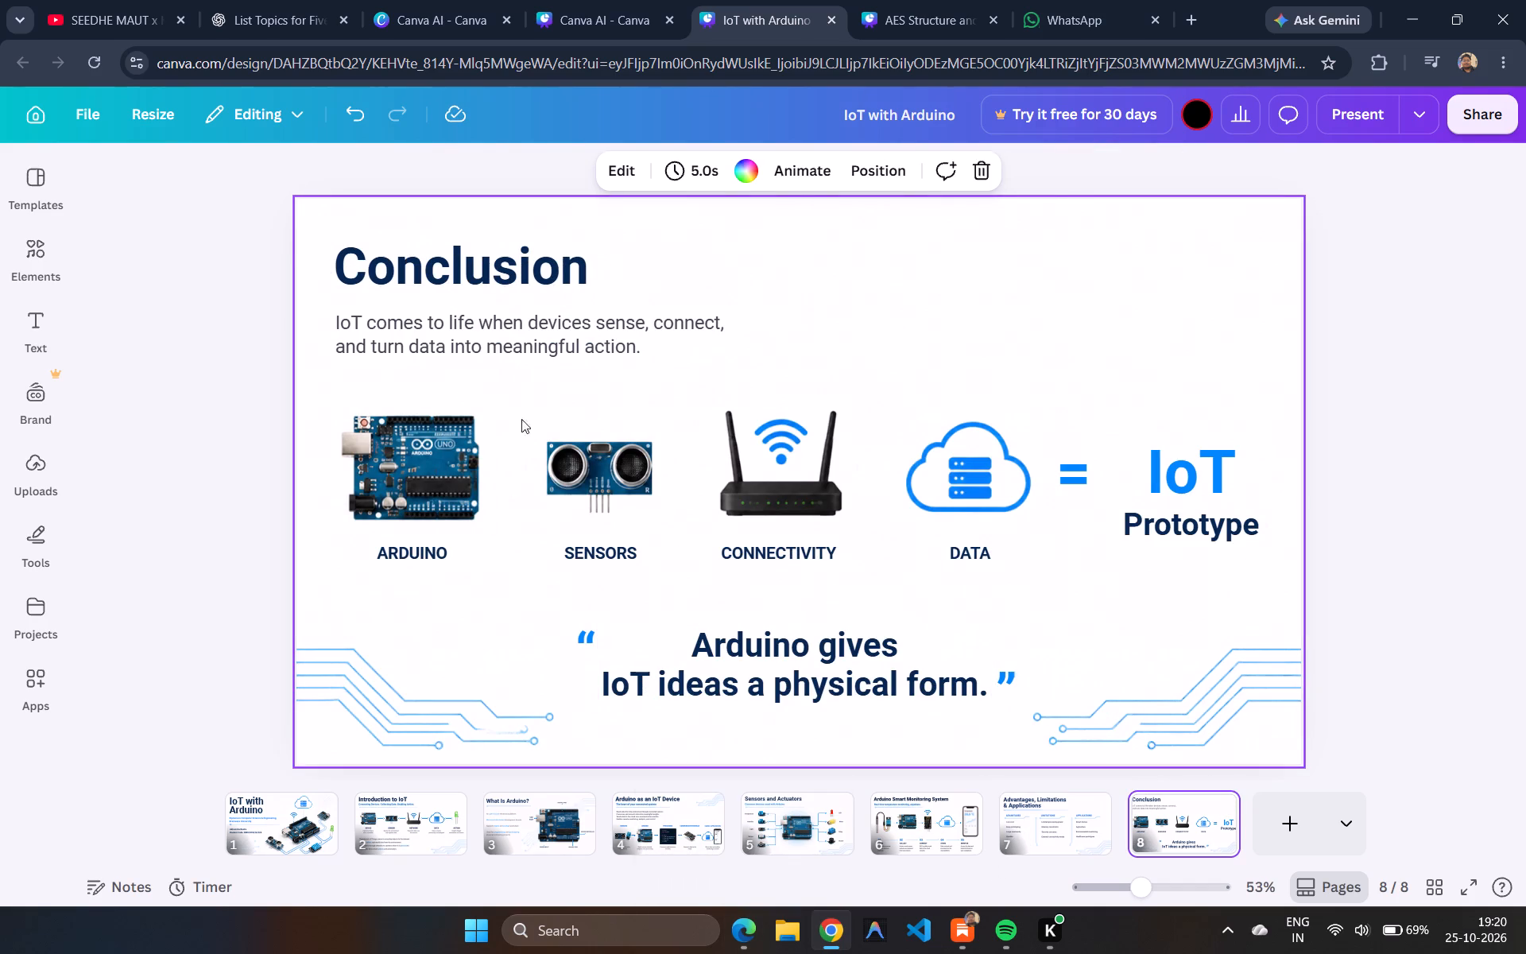
left_click(970, 534)
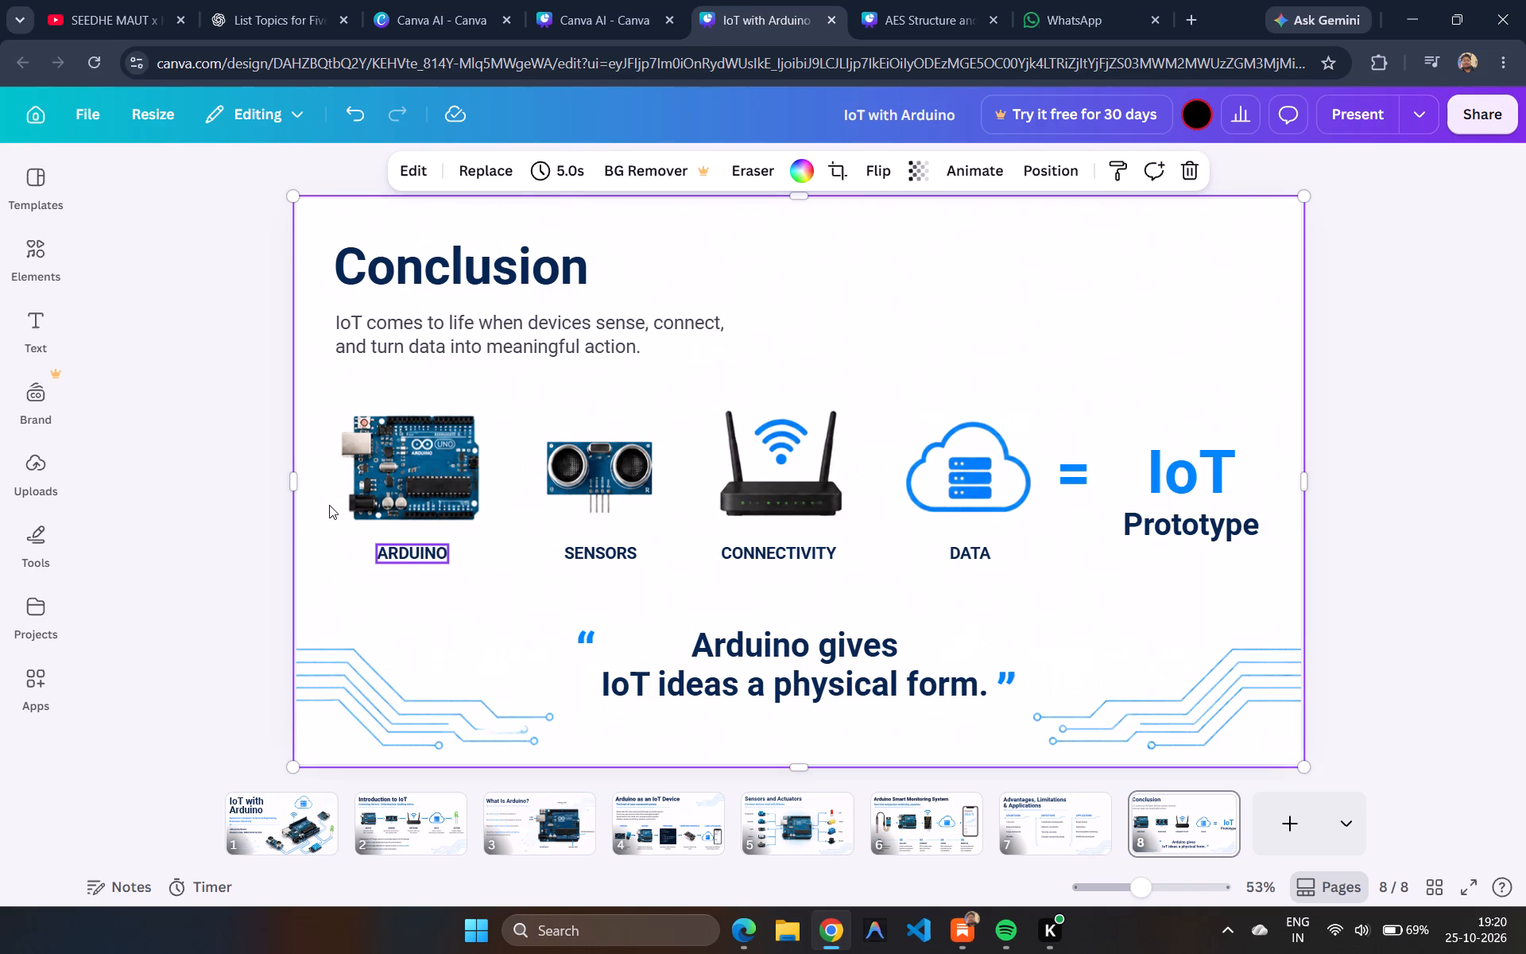
left_click_drag(329, 504, 897, 497)
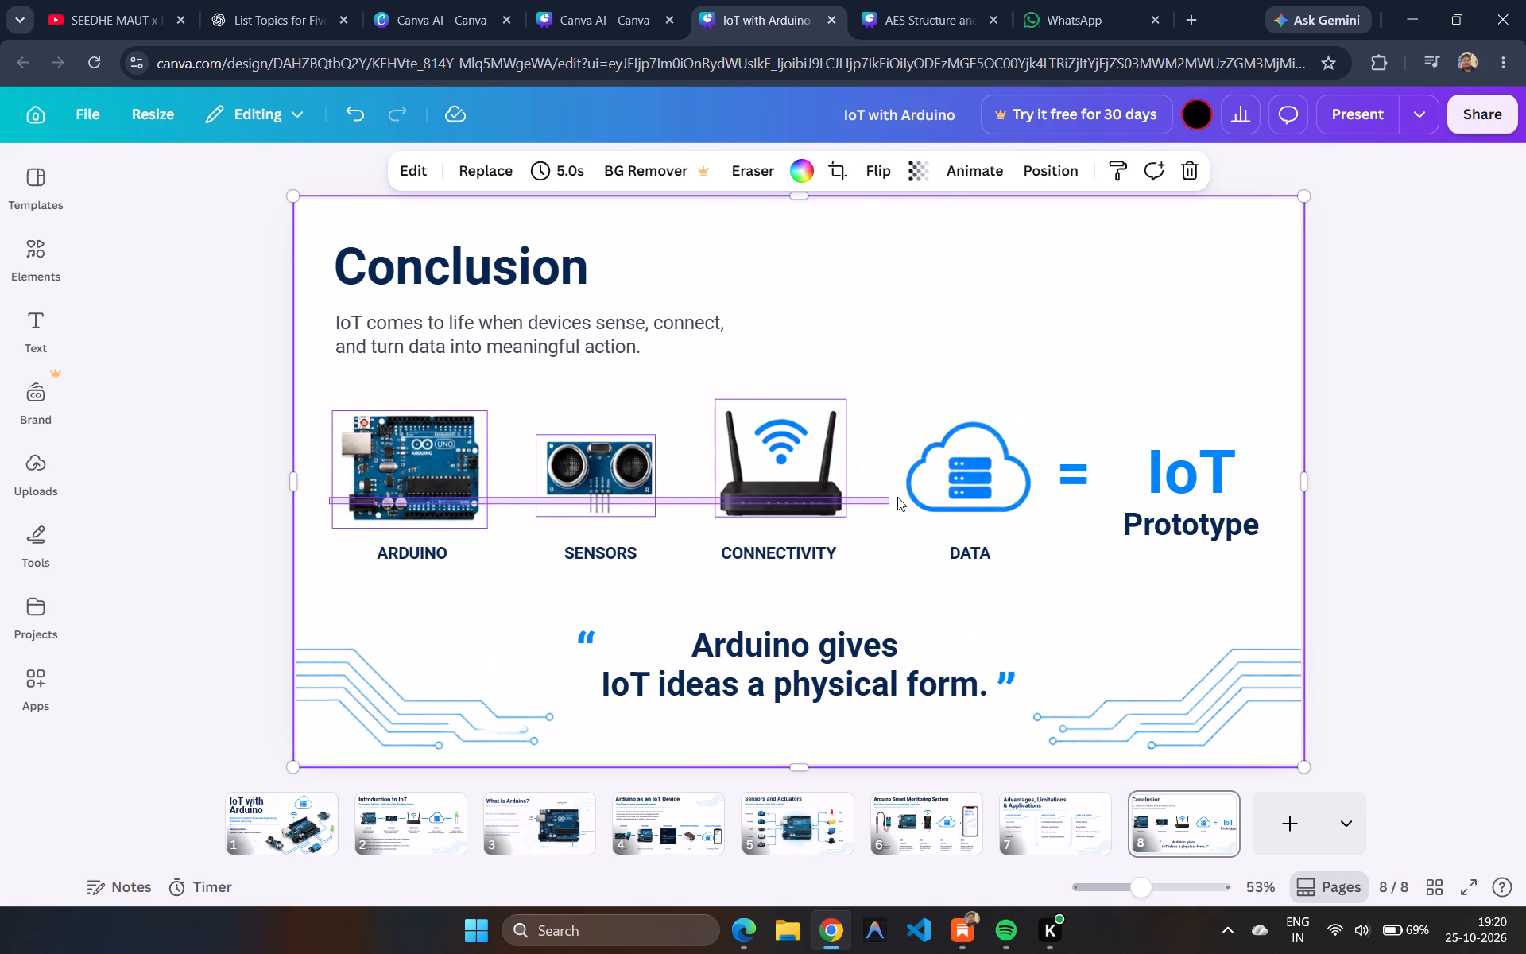
left_click_drag(897, 497, 1234, 498)
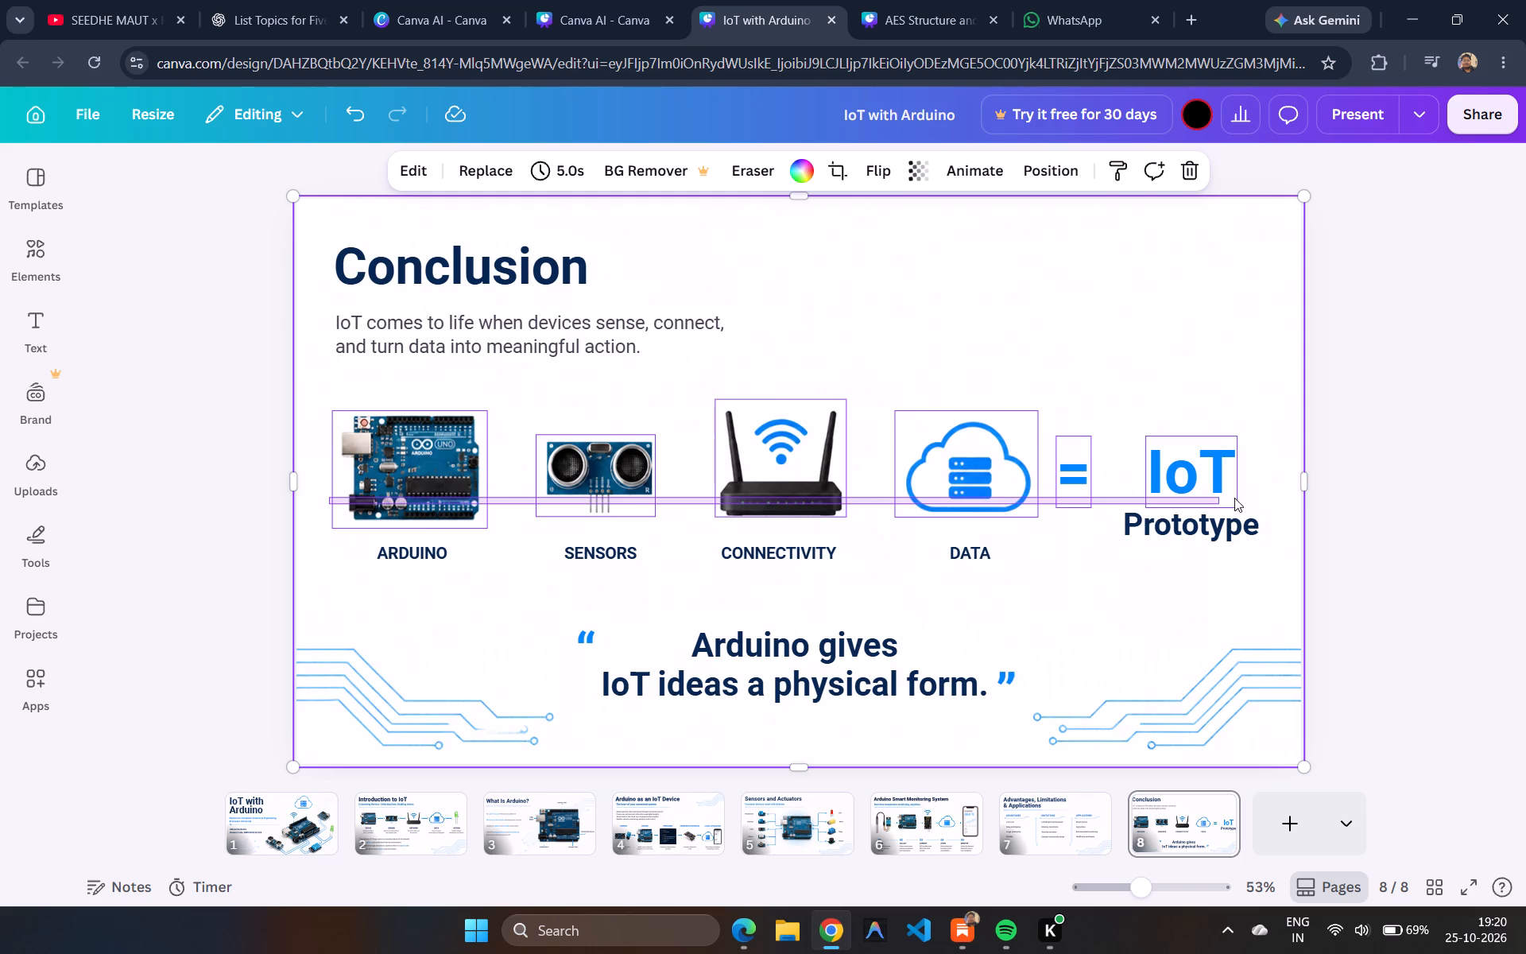
left_click_drag(1234, 498, 1264, 563)
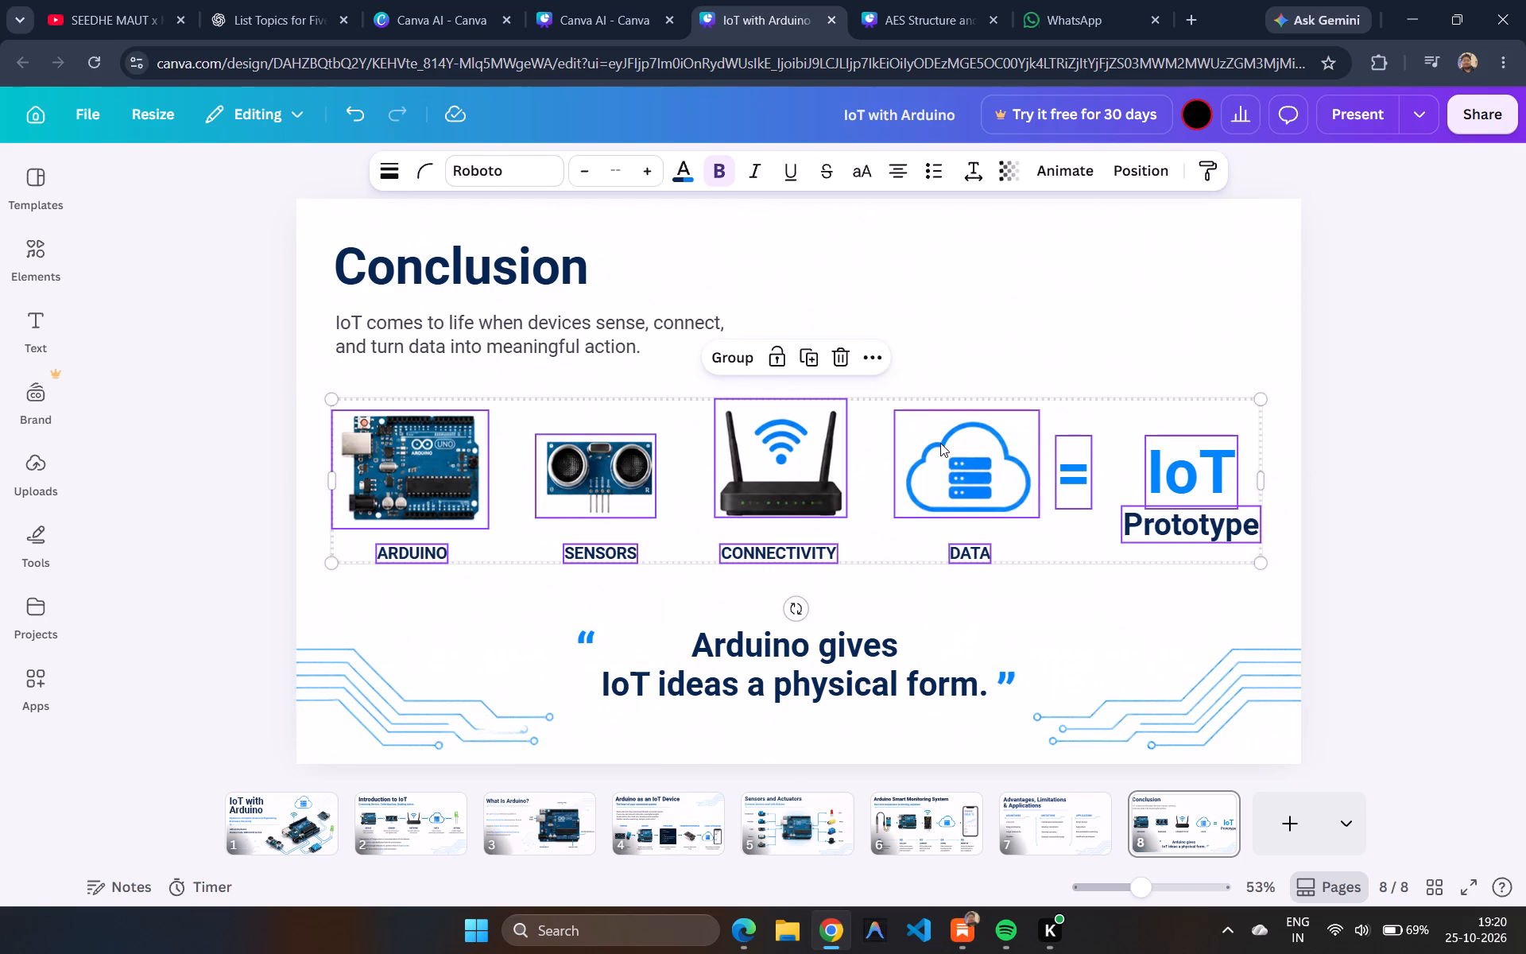
left_click(835, 367)
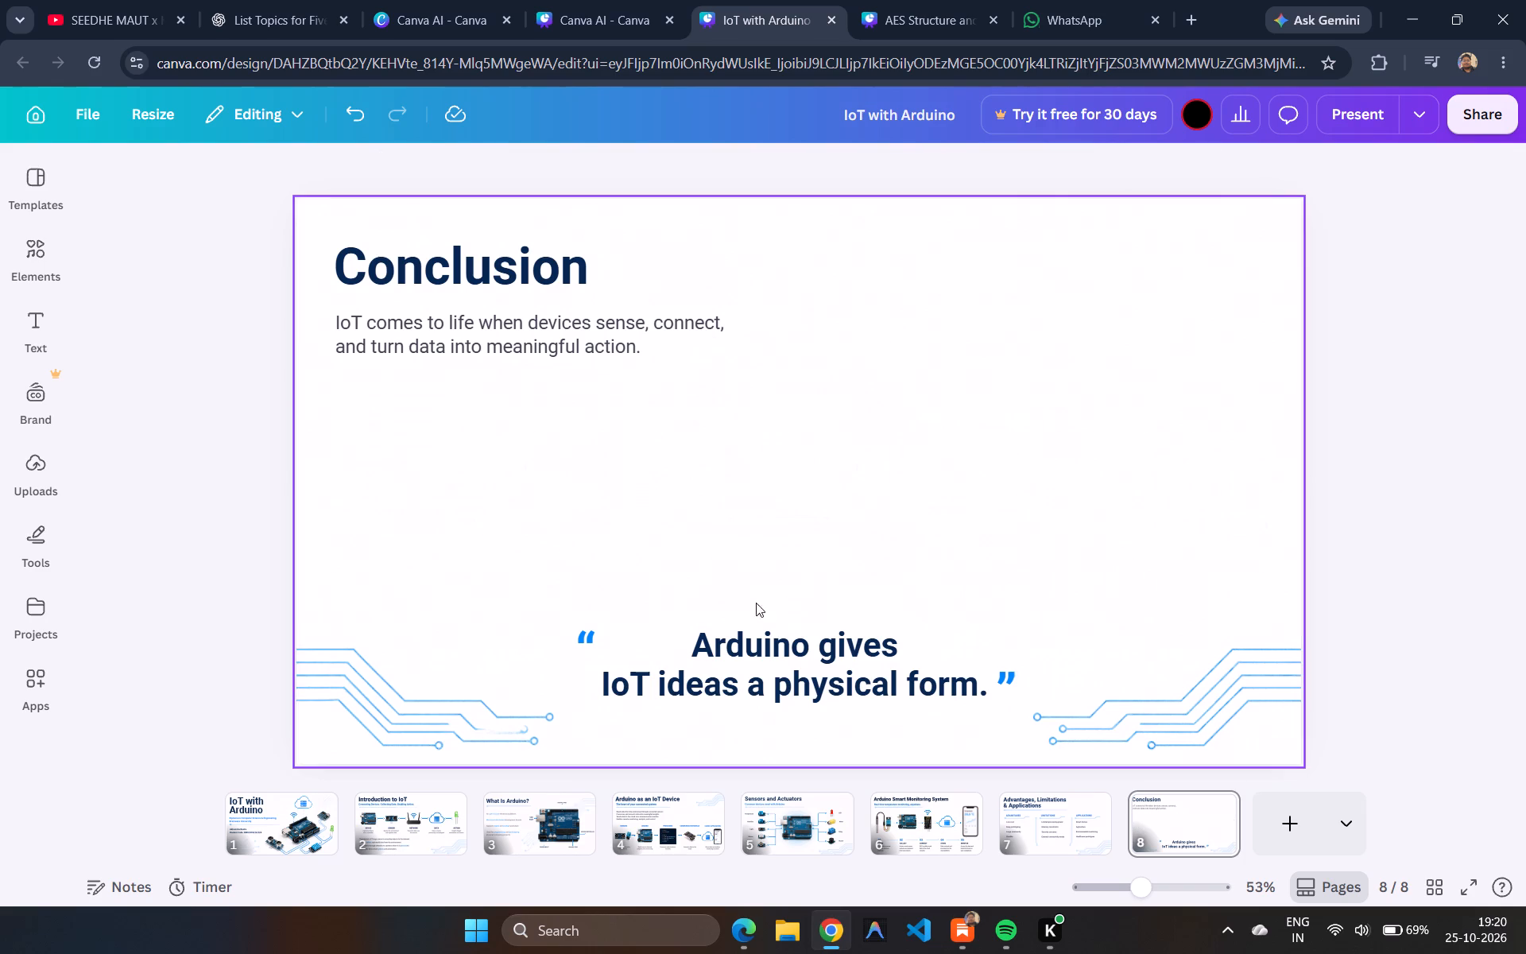
Move the "Arduino gives IoT ideas a physical form." quote and both quotation marks up to just below the Conclusion slide's intro text.
left_click_drag(776, 643, 783, 422)
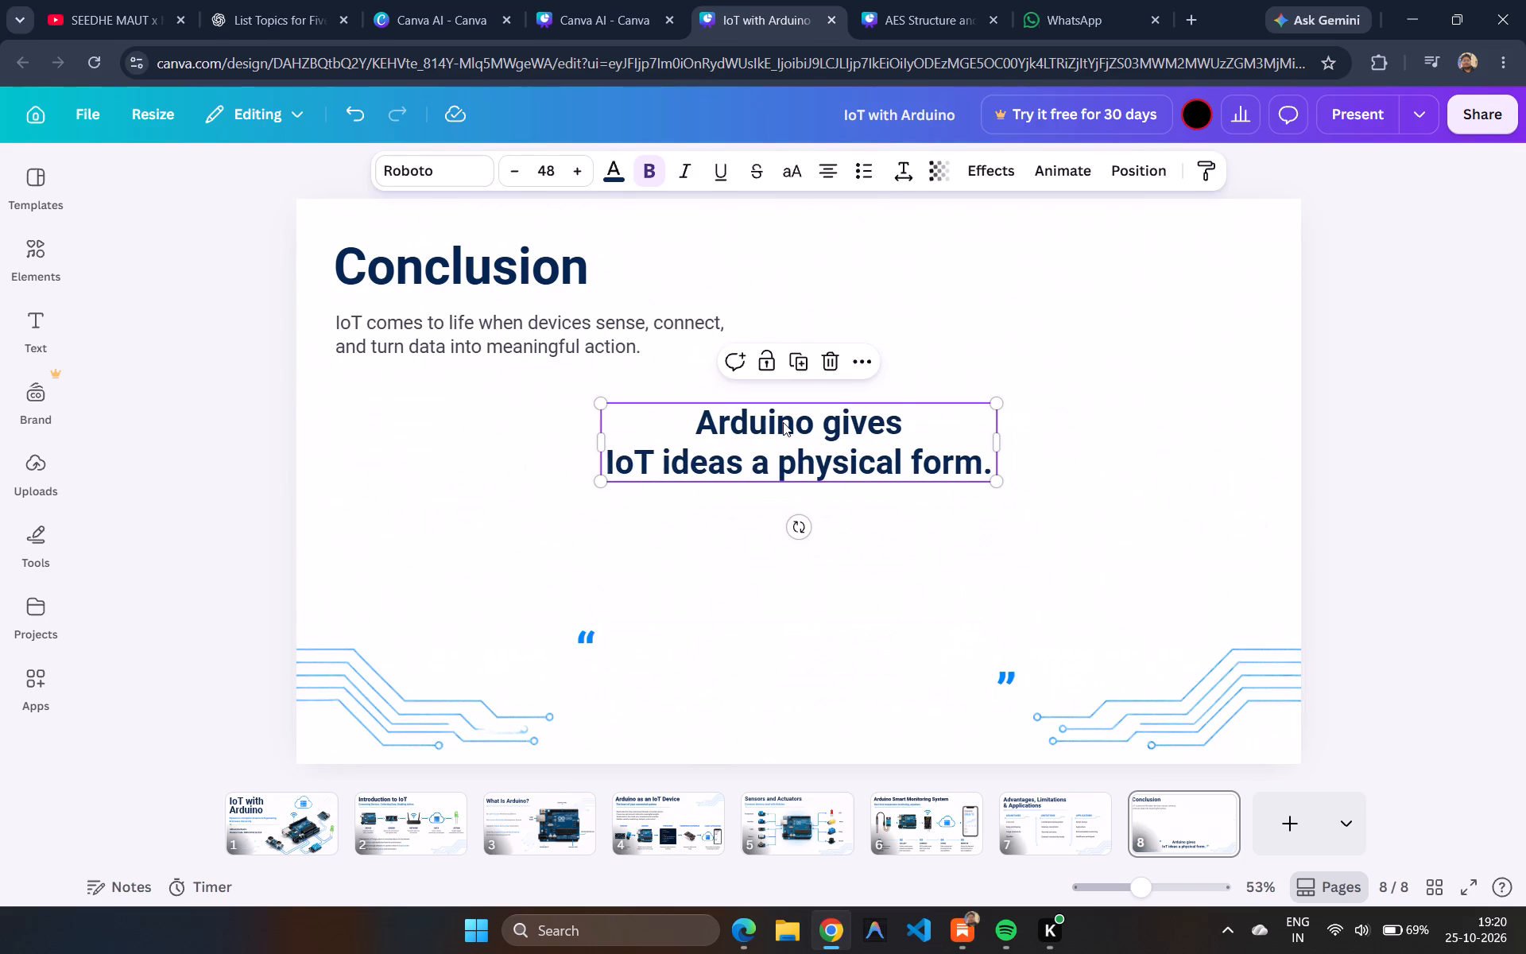
left_click_drag(589, 639, 605, 423)
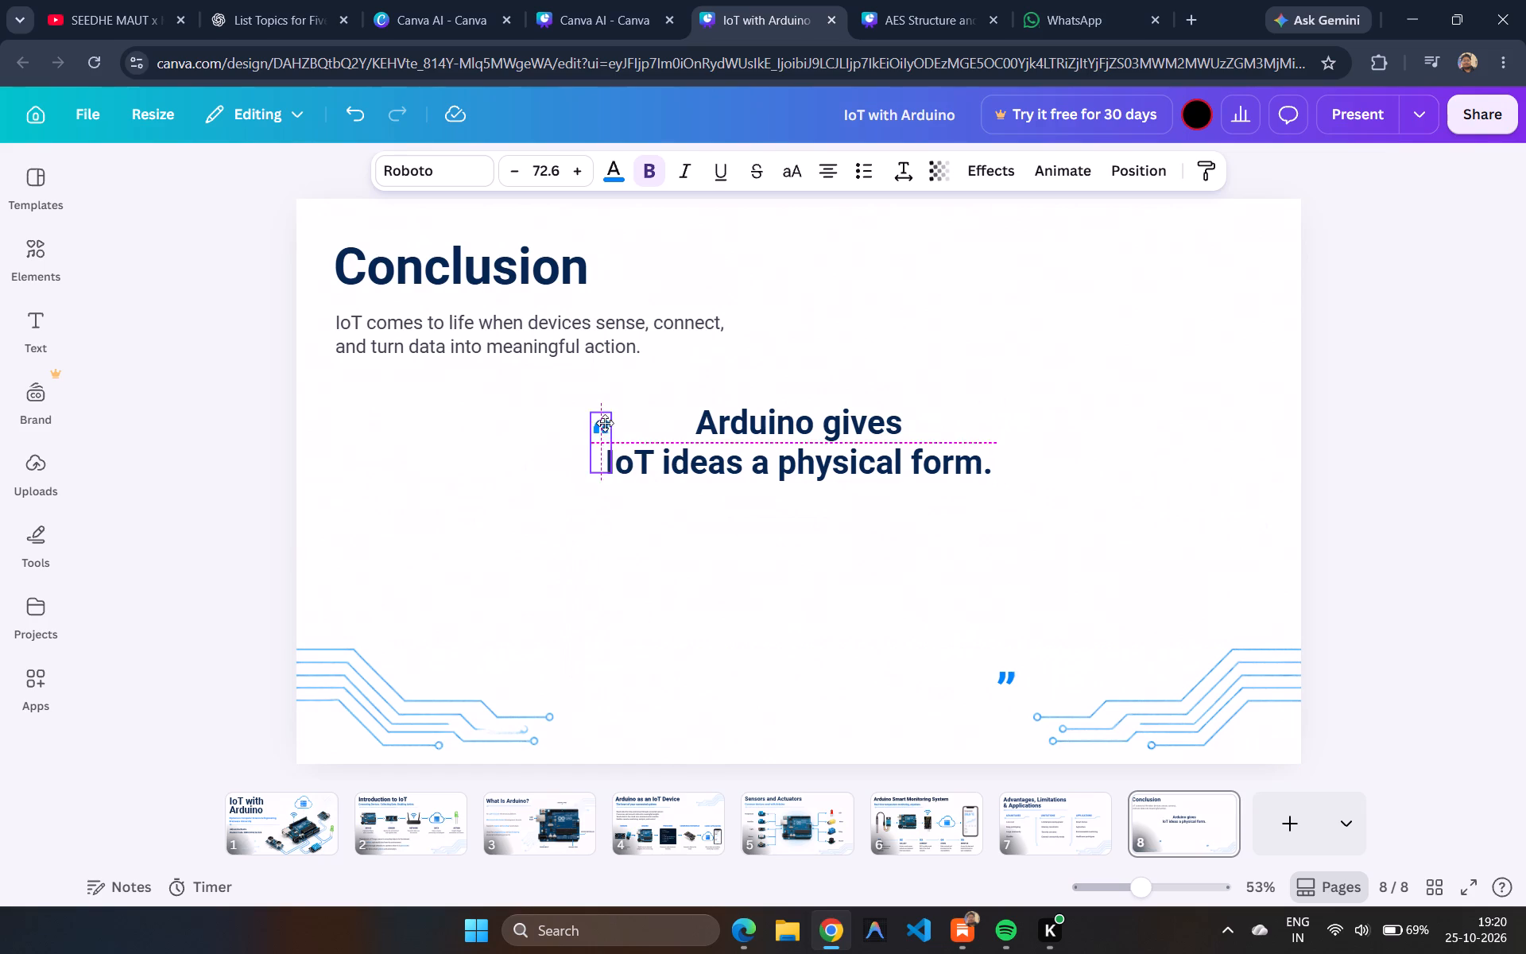
left_click_drag(605, 423, 678, 404)
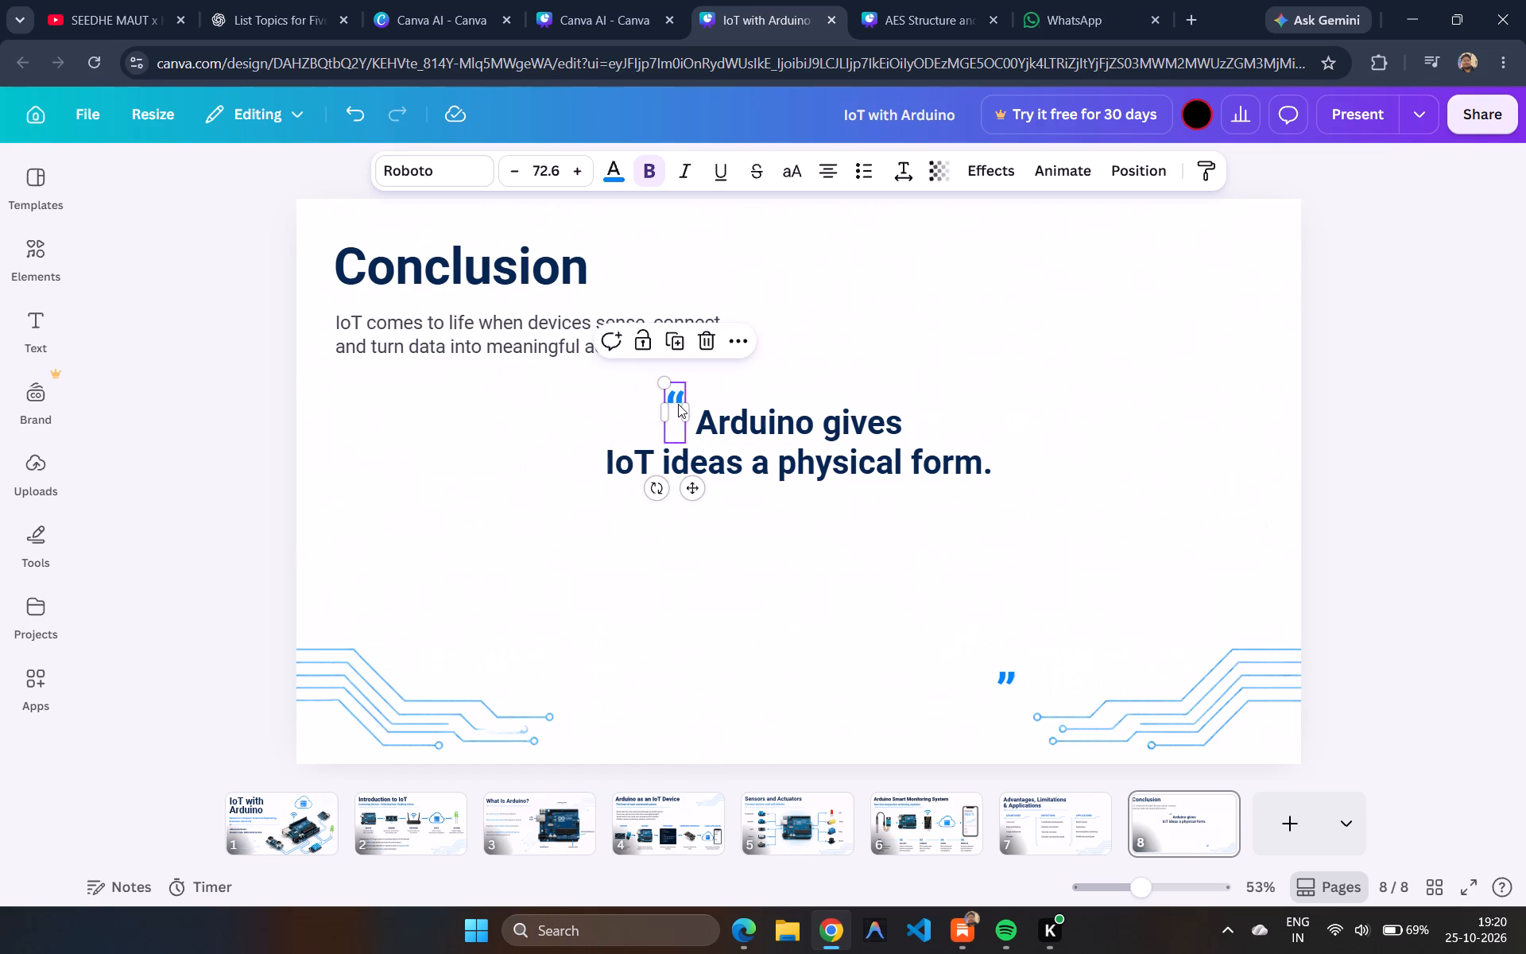
left_click(1012, 669)
left_click(1012, 669)
left_click_drag(1012, 669, 1028, 659)
left_click(1035, 683)
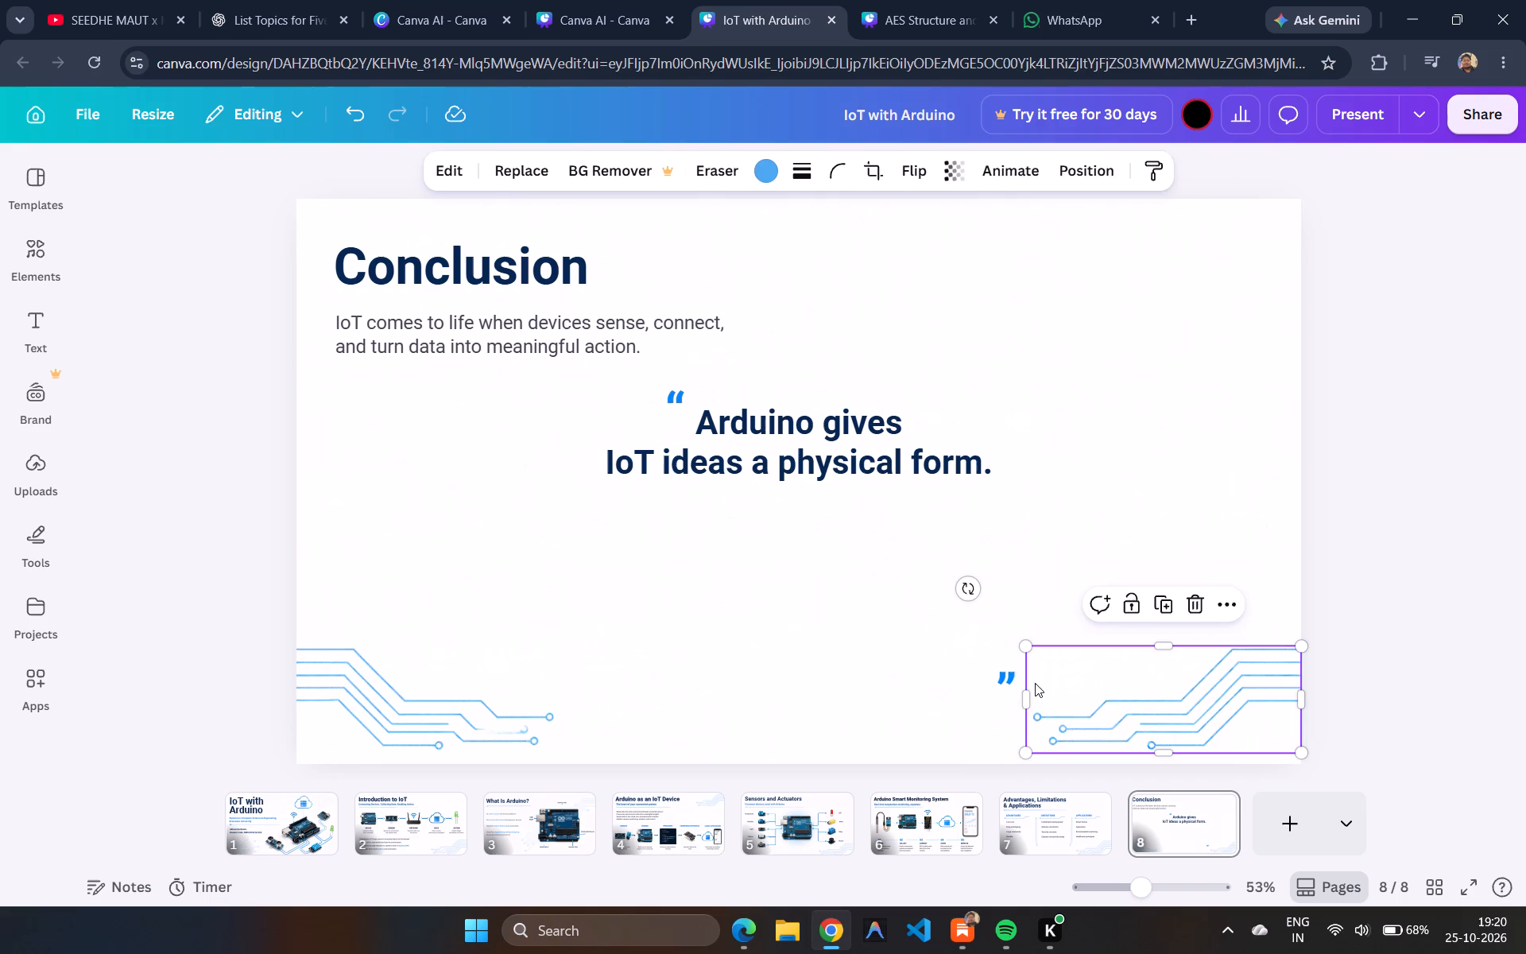
left_click_drag(1005, 676, 1011, 450)
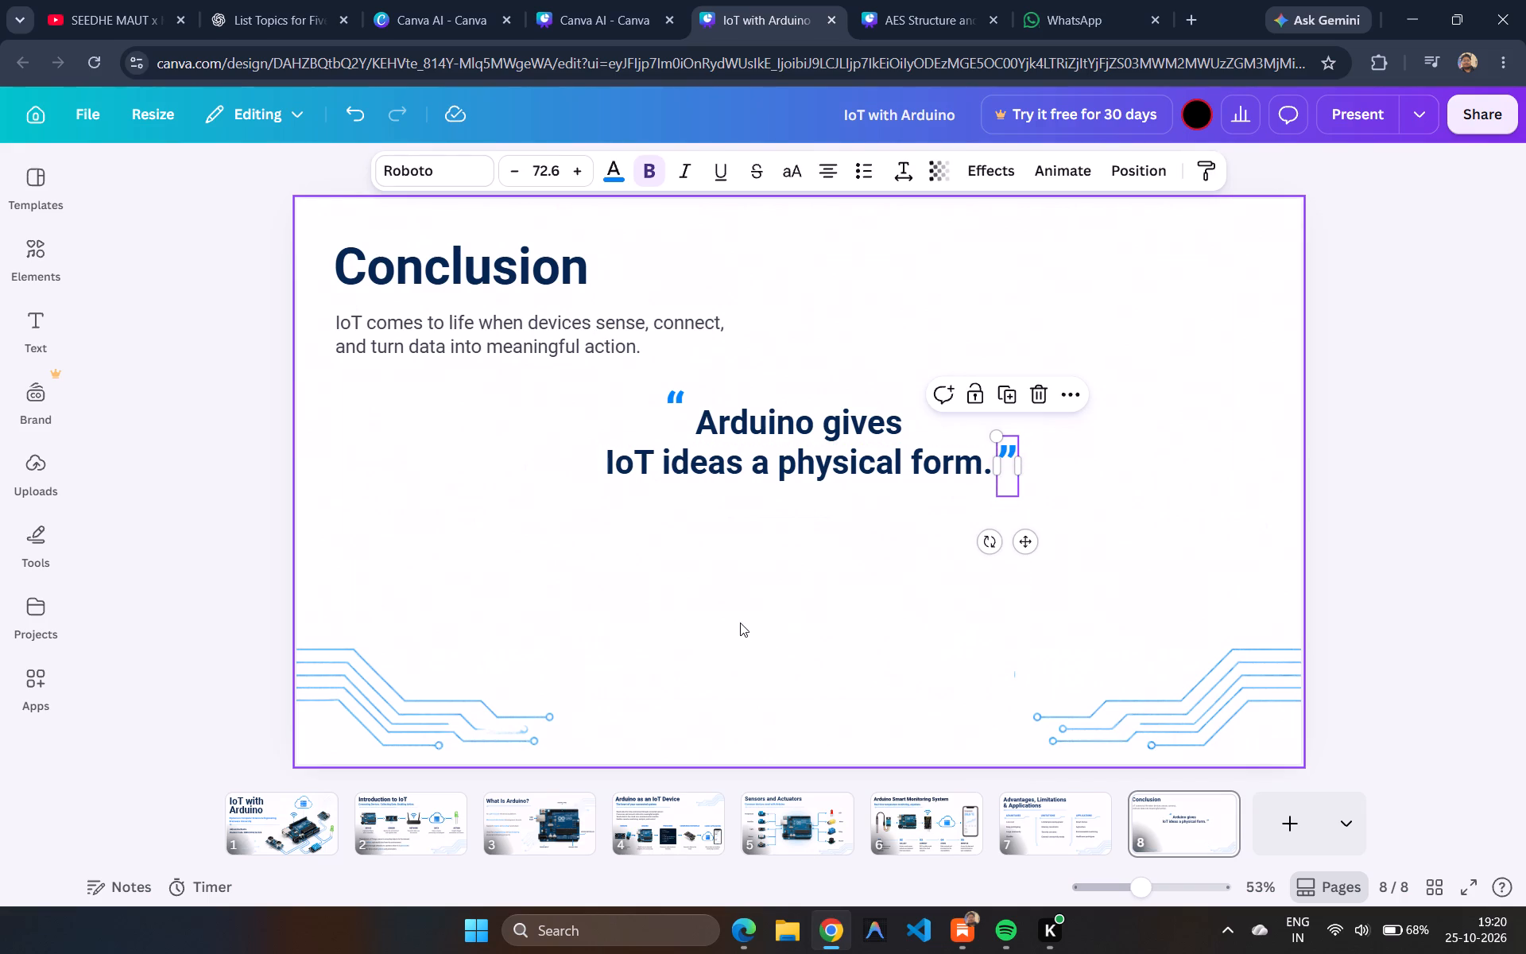
left_click(469, 544)
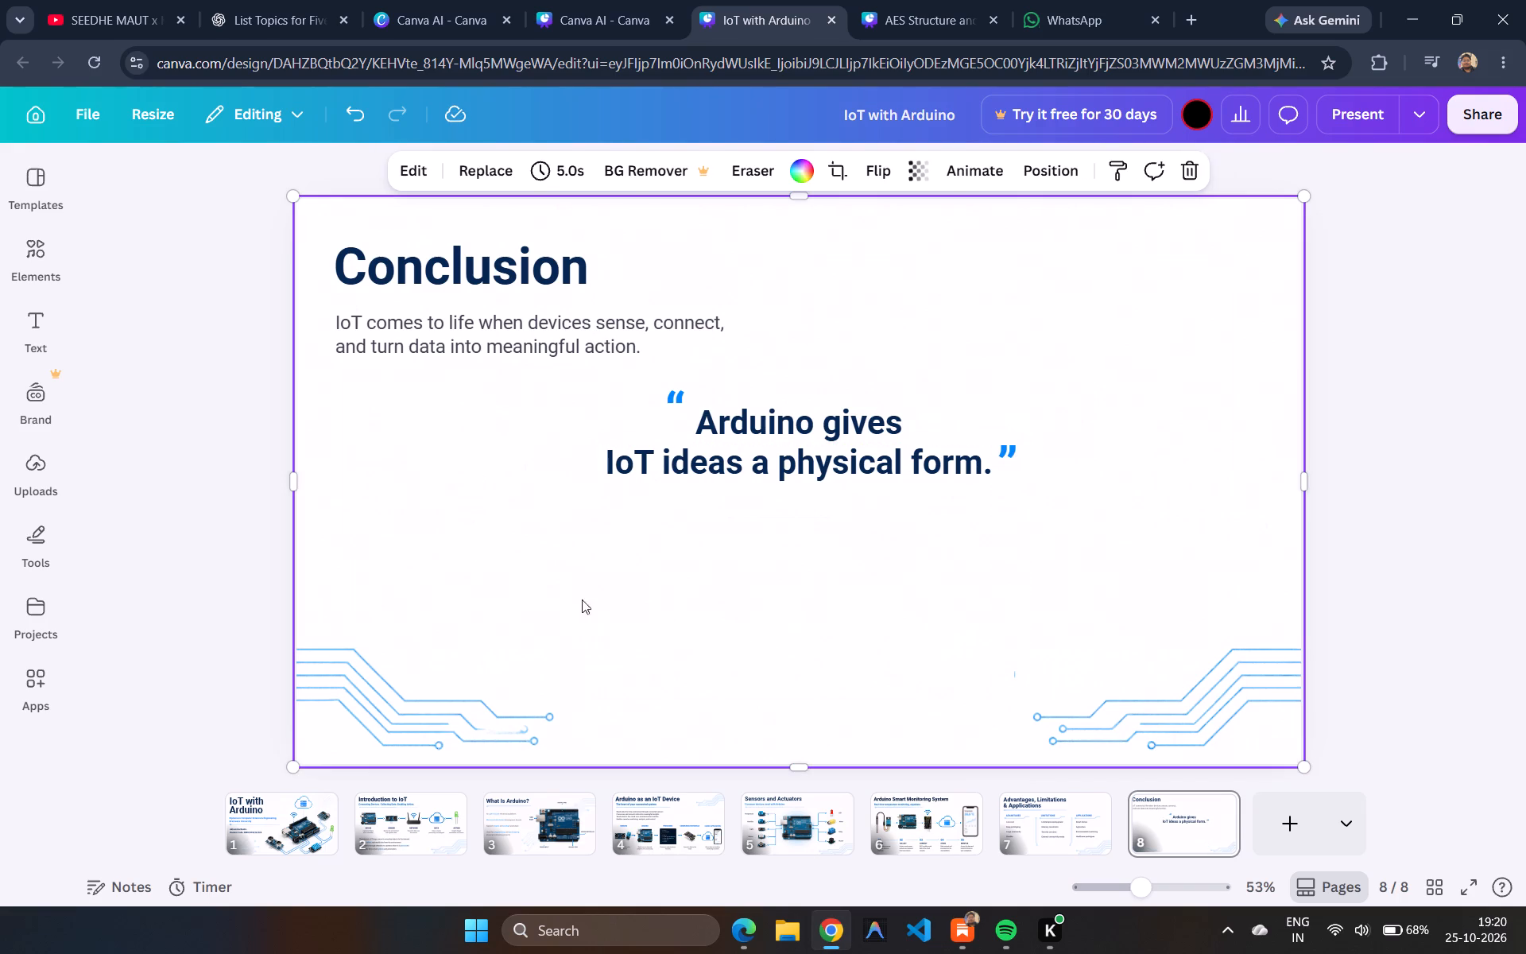
Add a text box reading "thank you" to the Conclusion slide and place it below the Arduino quote.
left_click(41, 316)
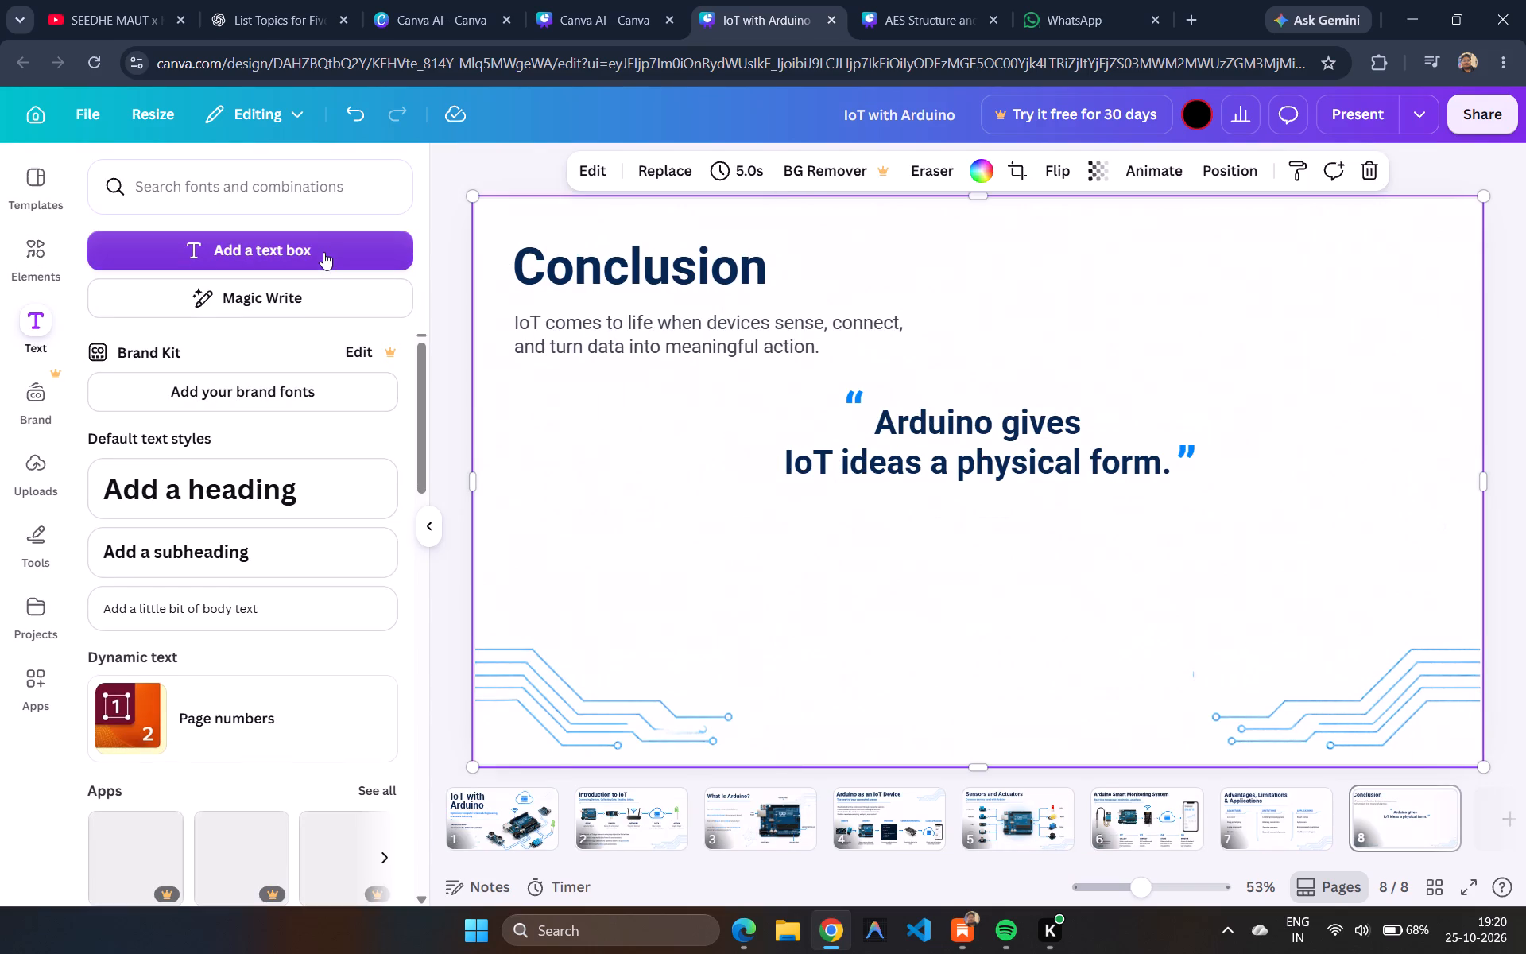
left_click(323, 252)
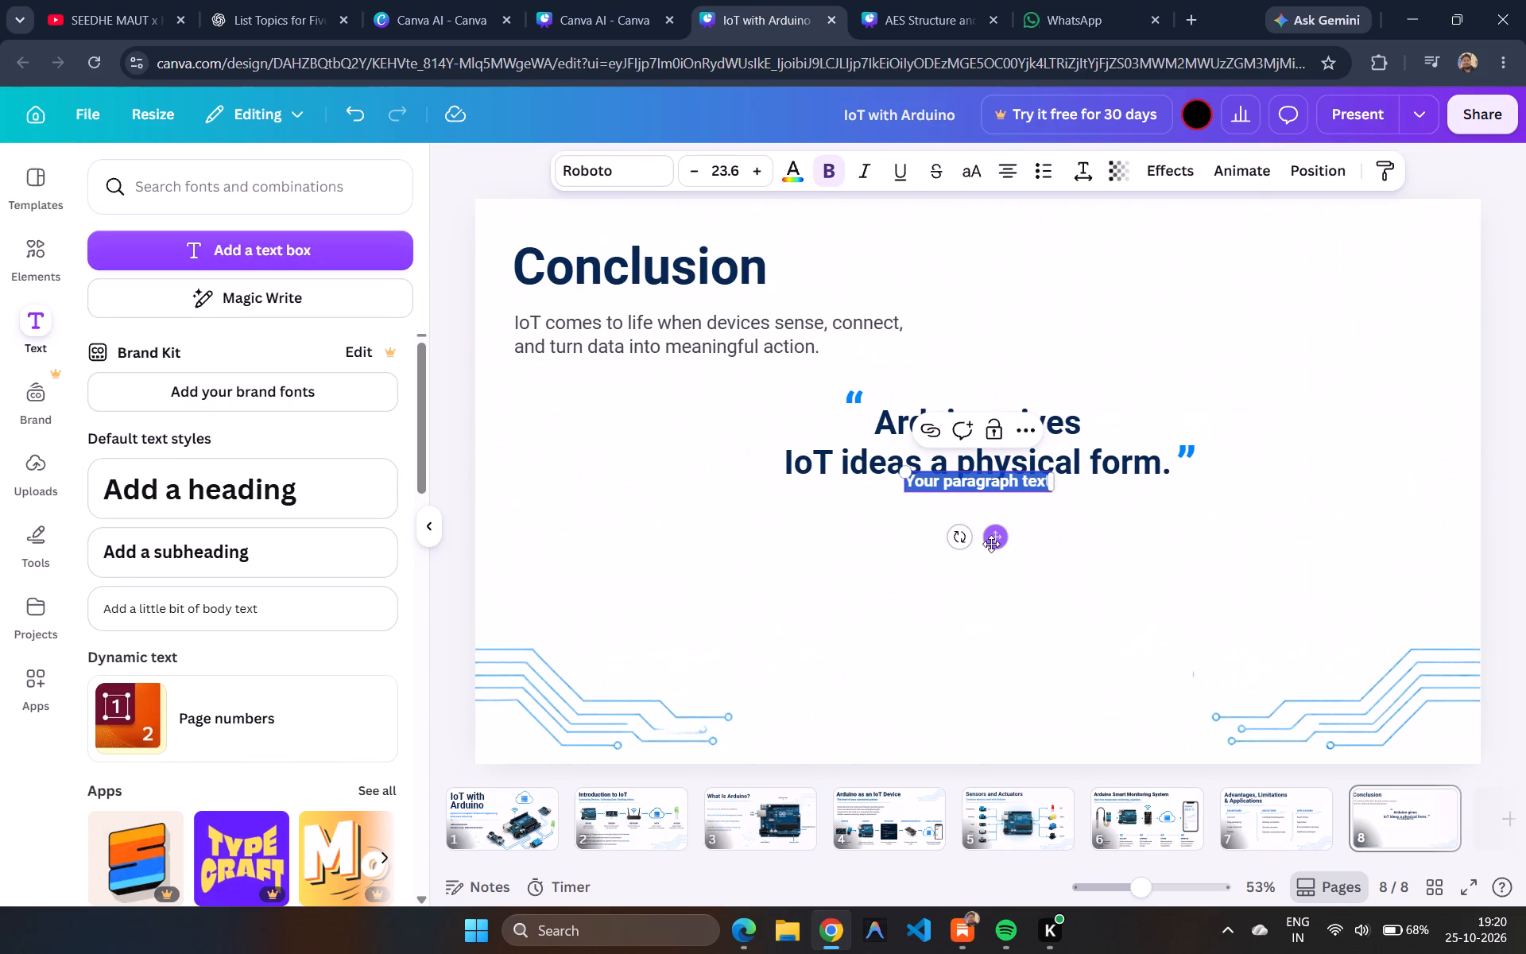
type("thank")
key("space")
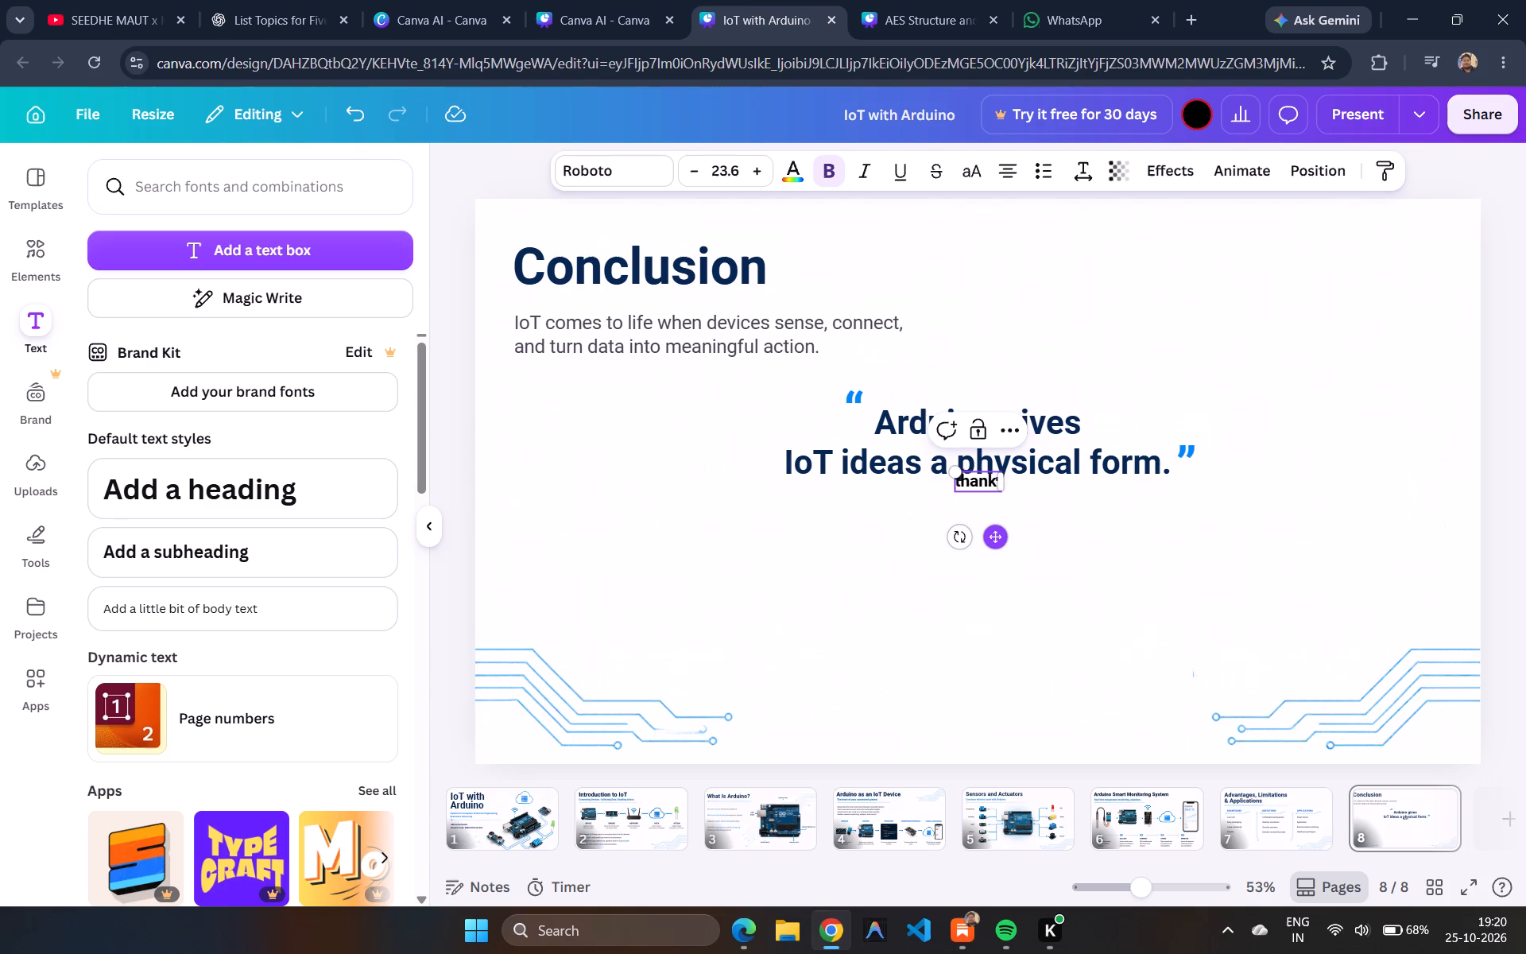
type("you")
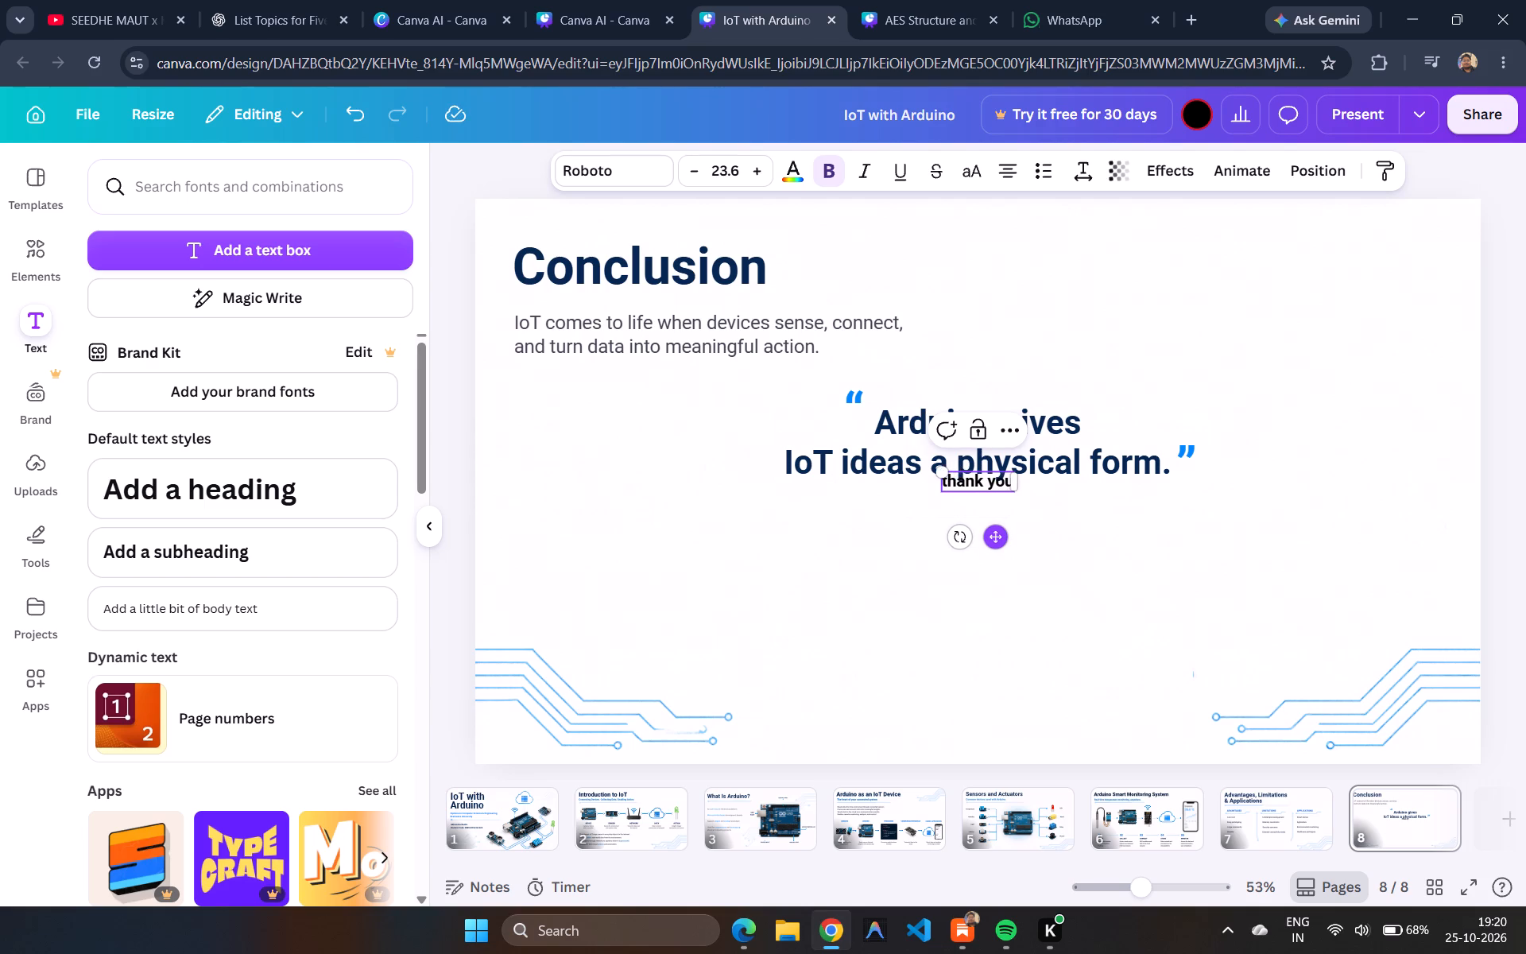
left_click(1024, 647)
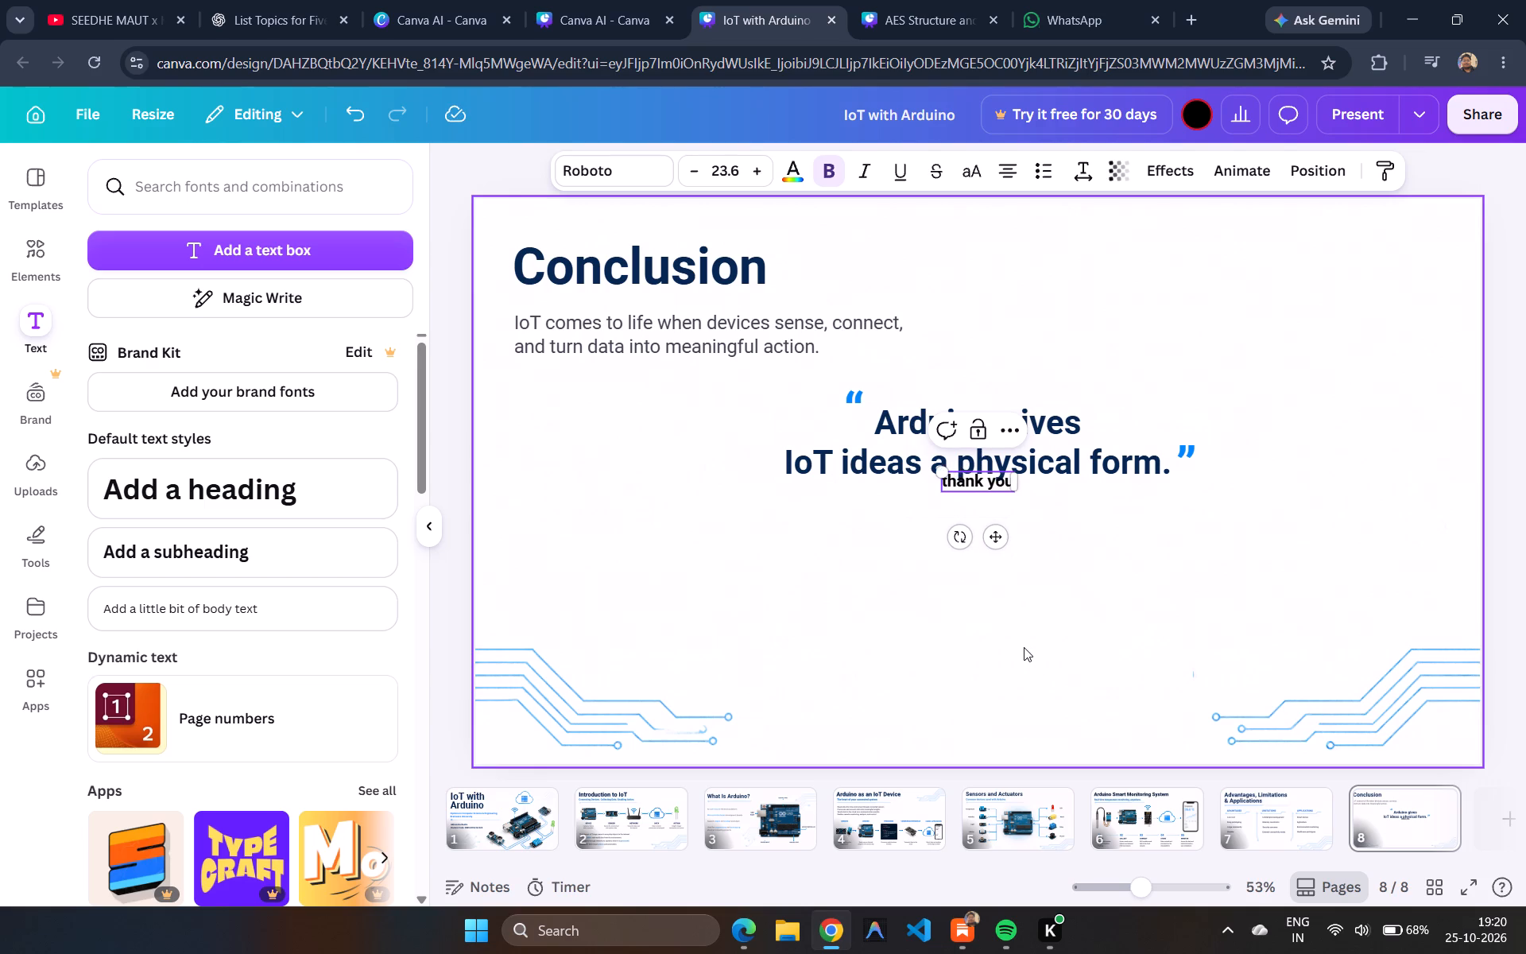
left_click(977, 481)
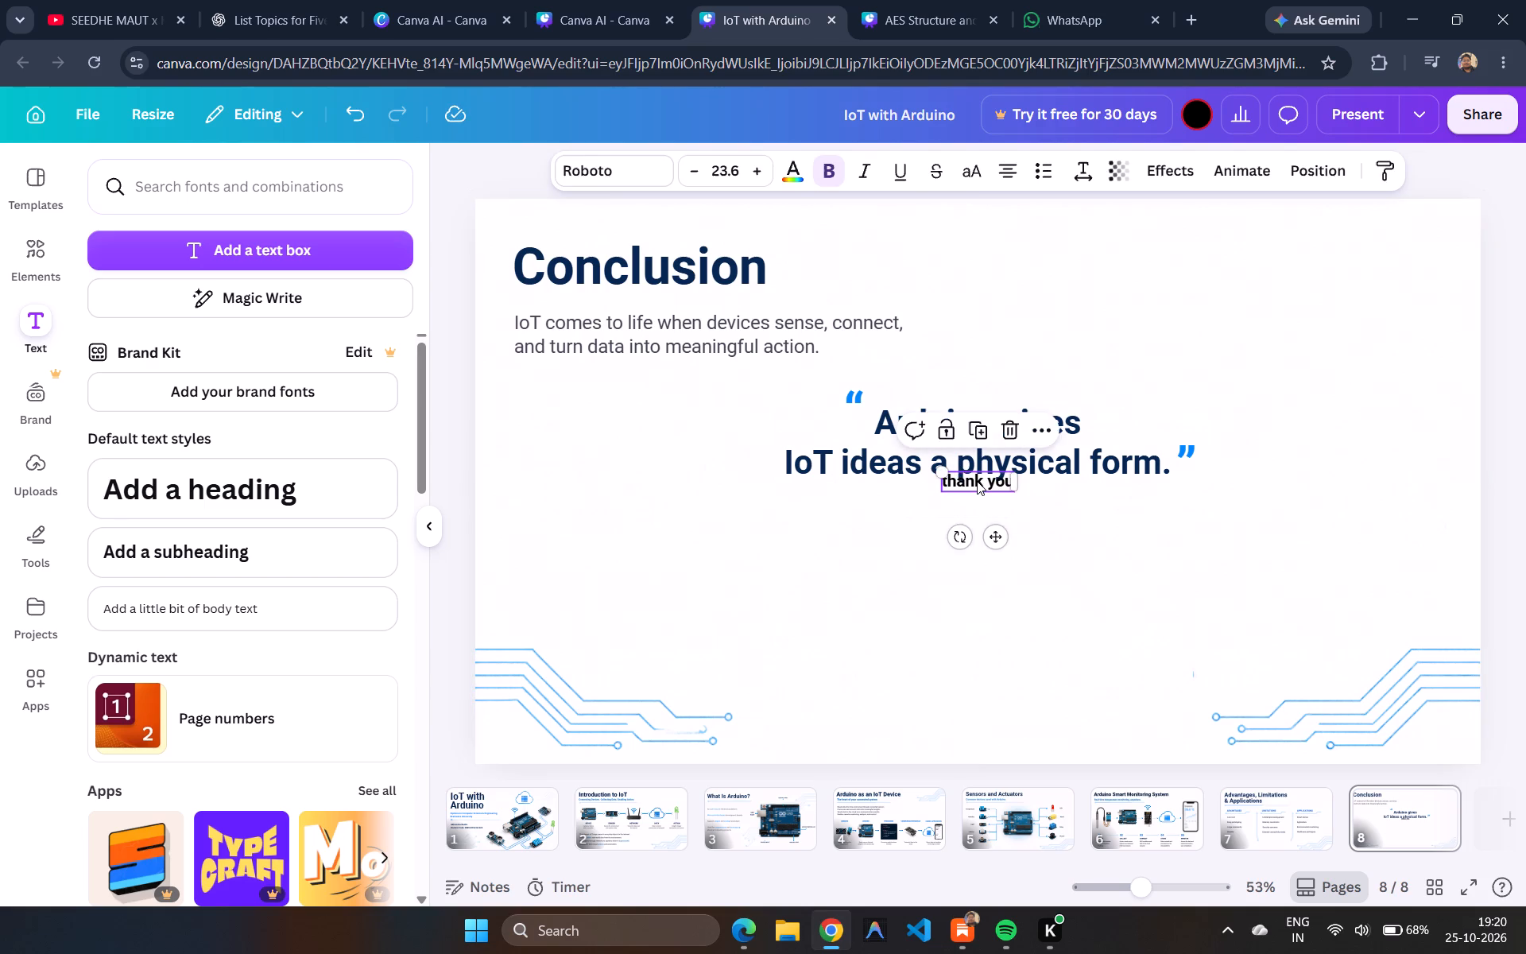
left_click_drag(977, 481, 973, 550)
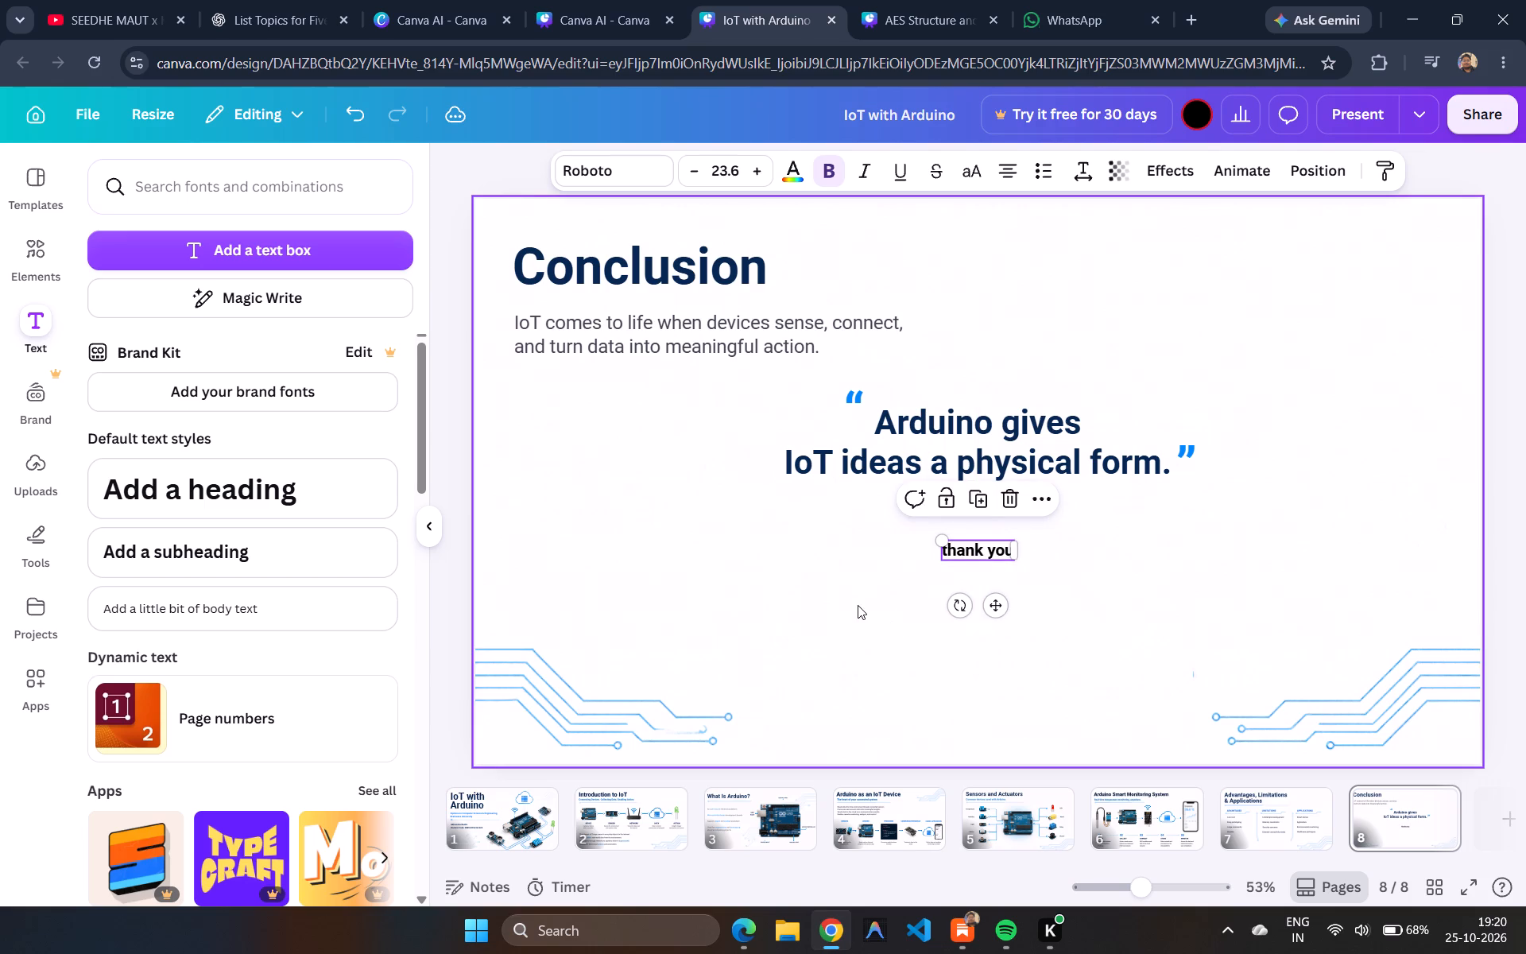
Enlarge the "thank you" text to about size 58.7, make it uppercase and left-aligned, and centre it beneath the quote.
left_click_drag(935, 541, 821, 532)
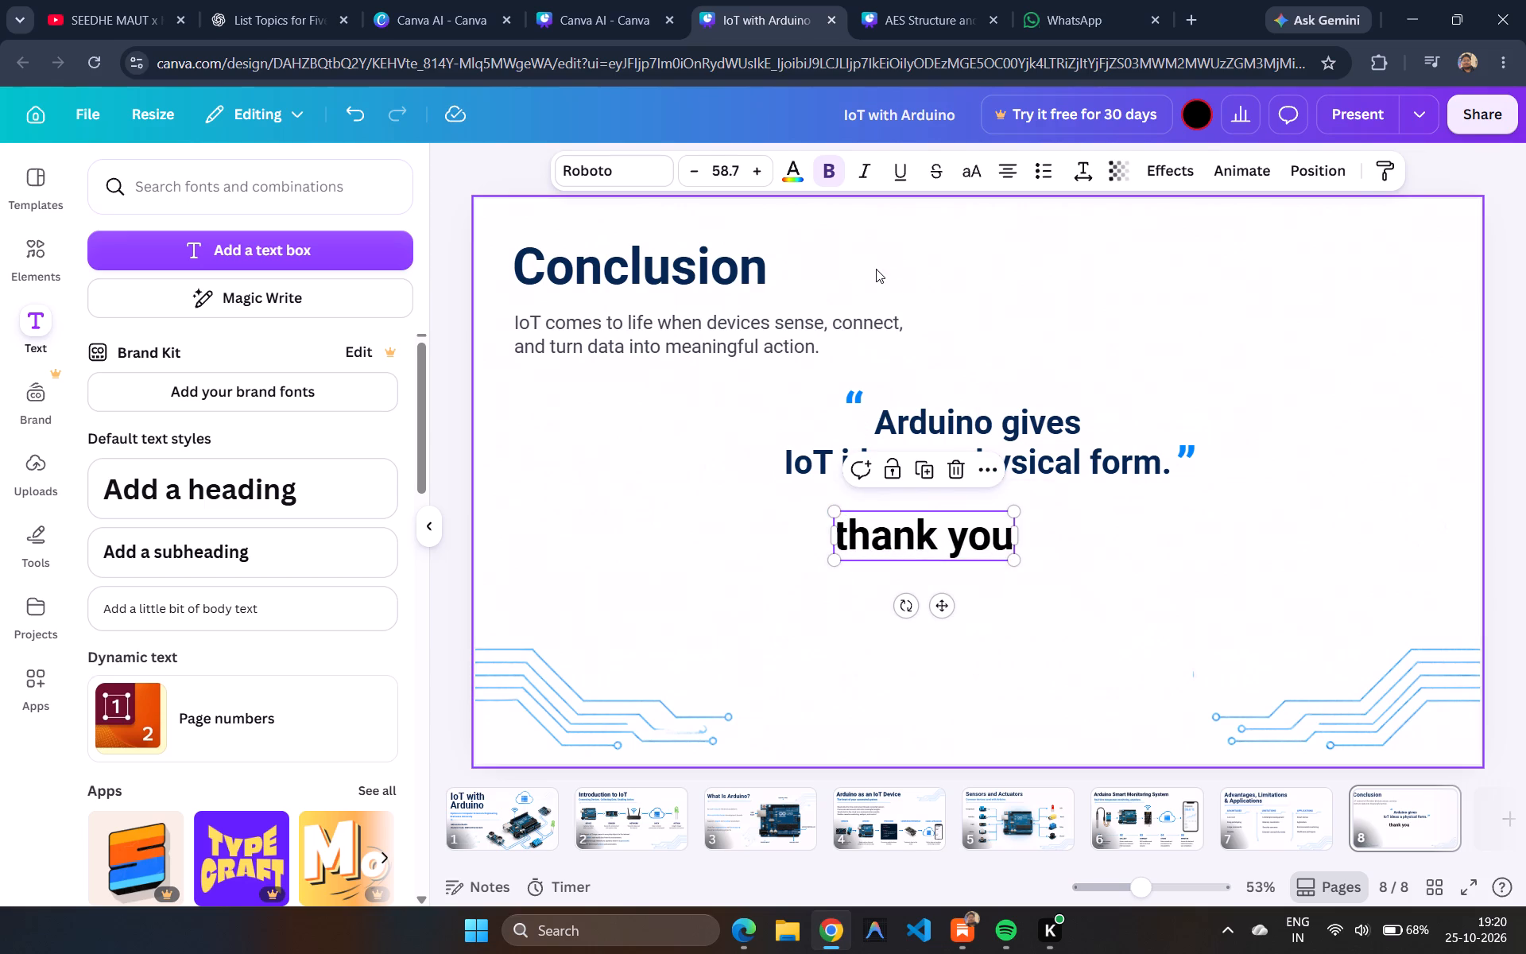
left_click(821, 173)
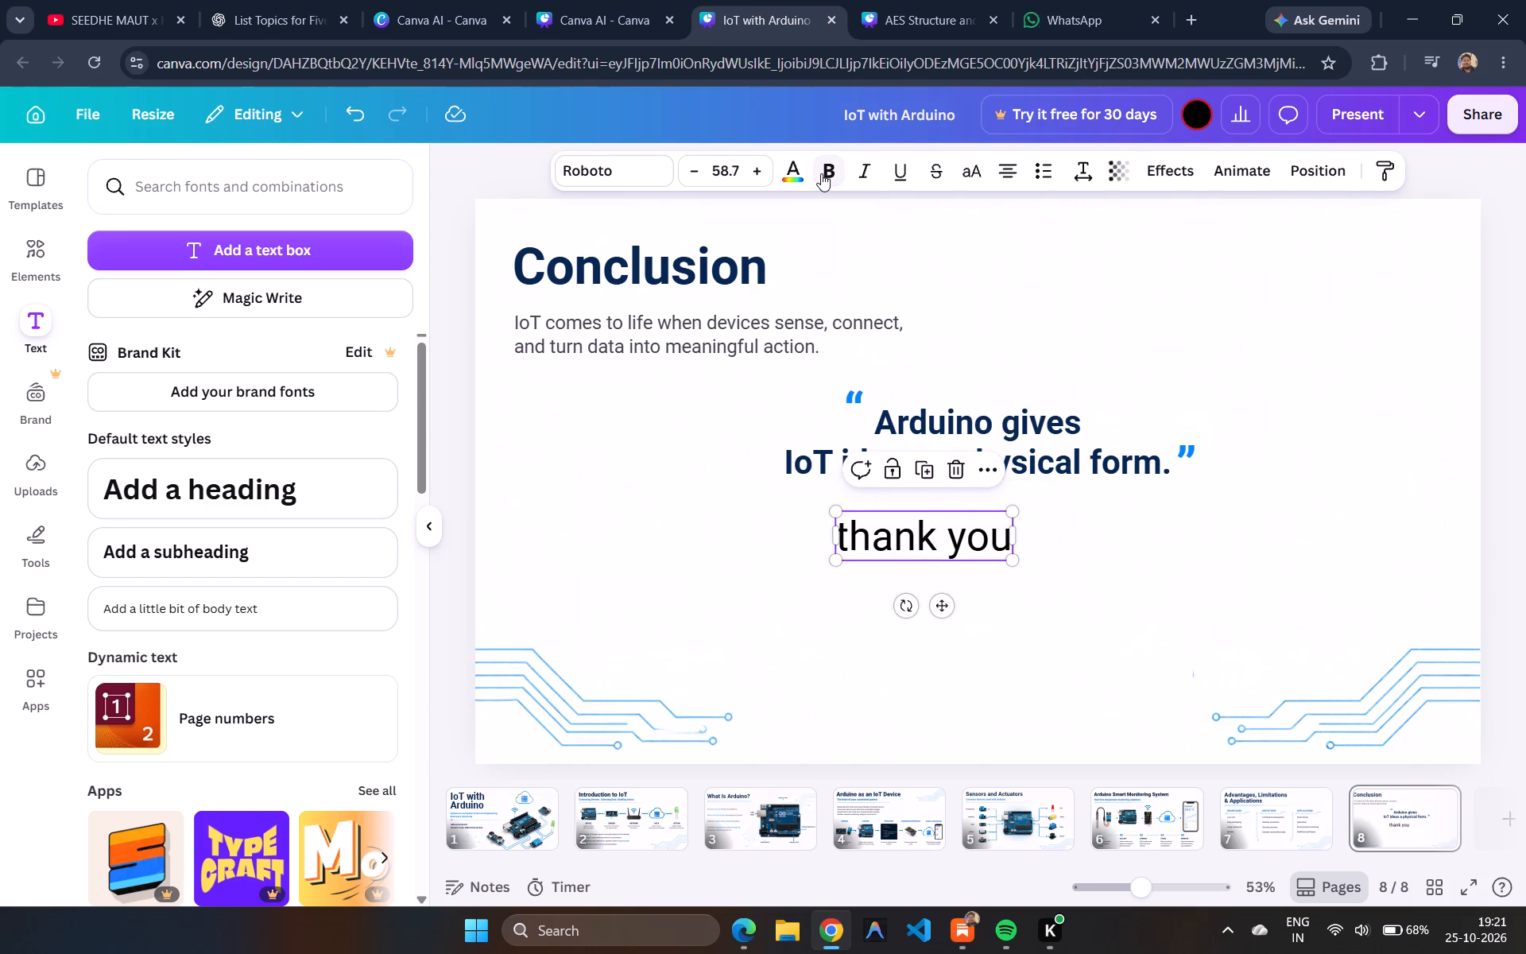
left_click(821, 173)
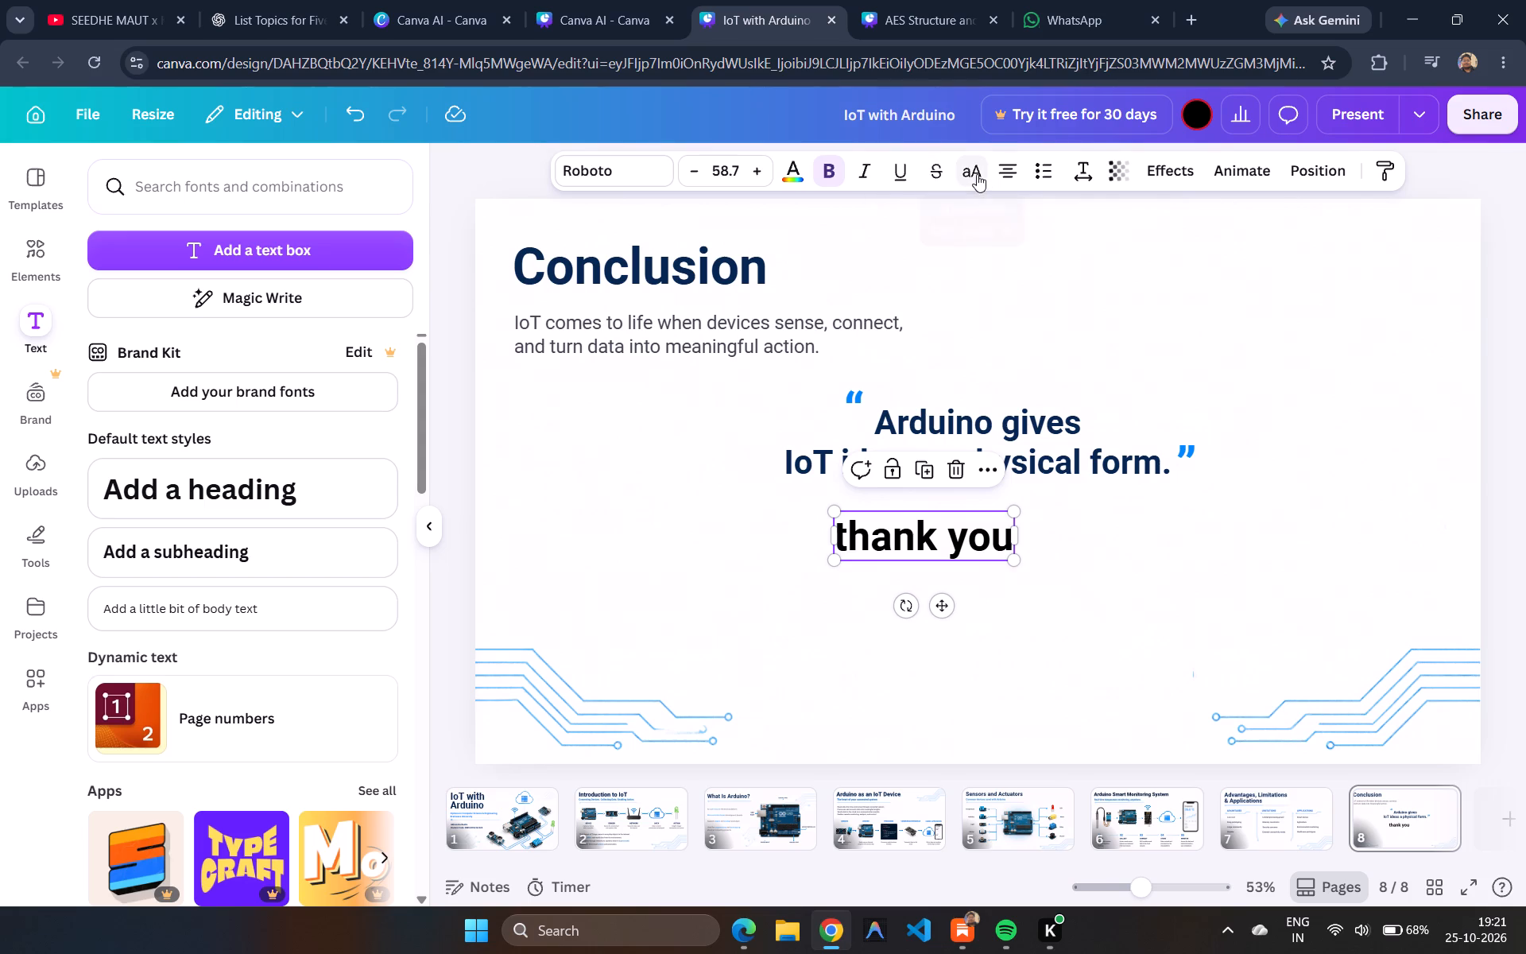
left_click(975, 173)
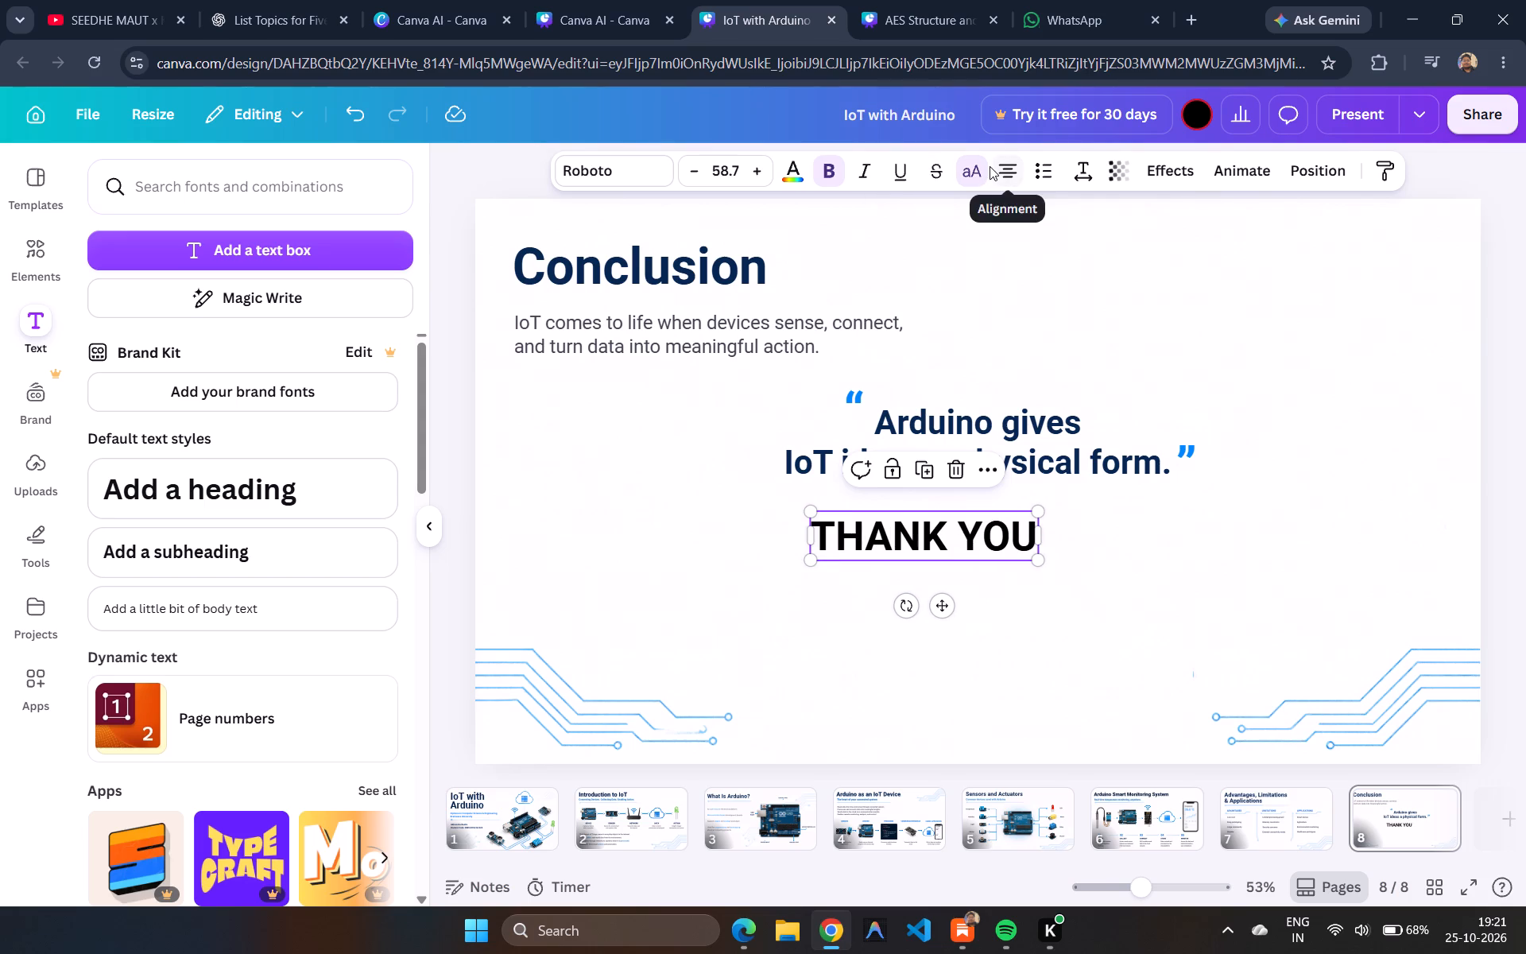
left_click(1005, 171)
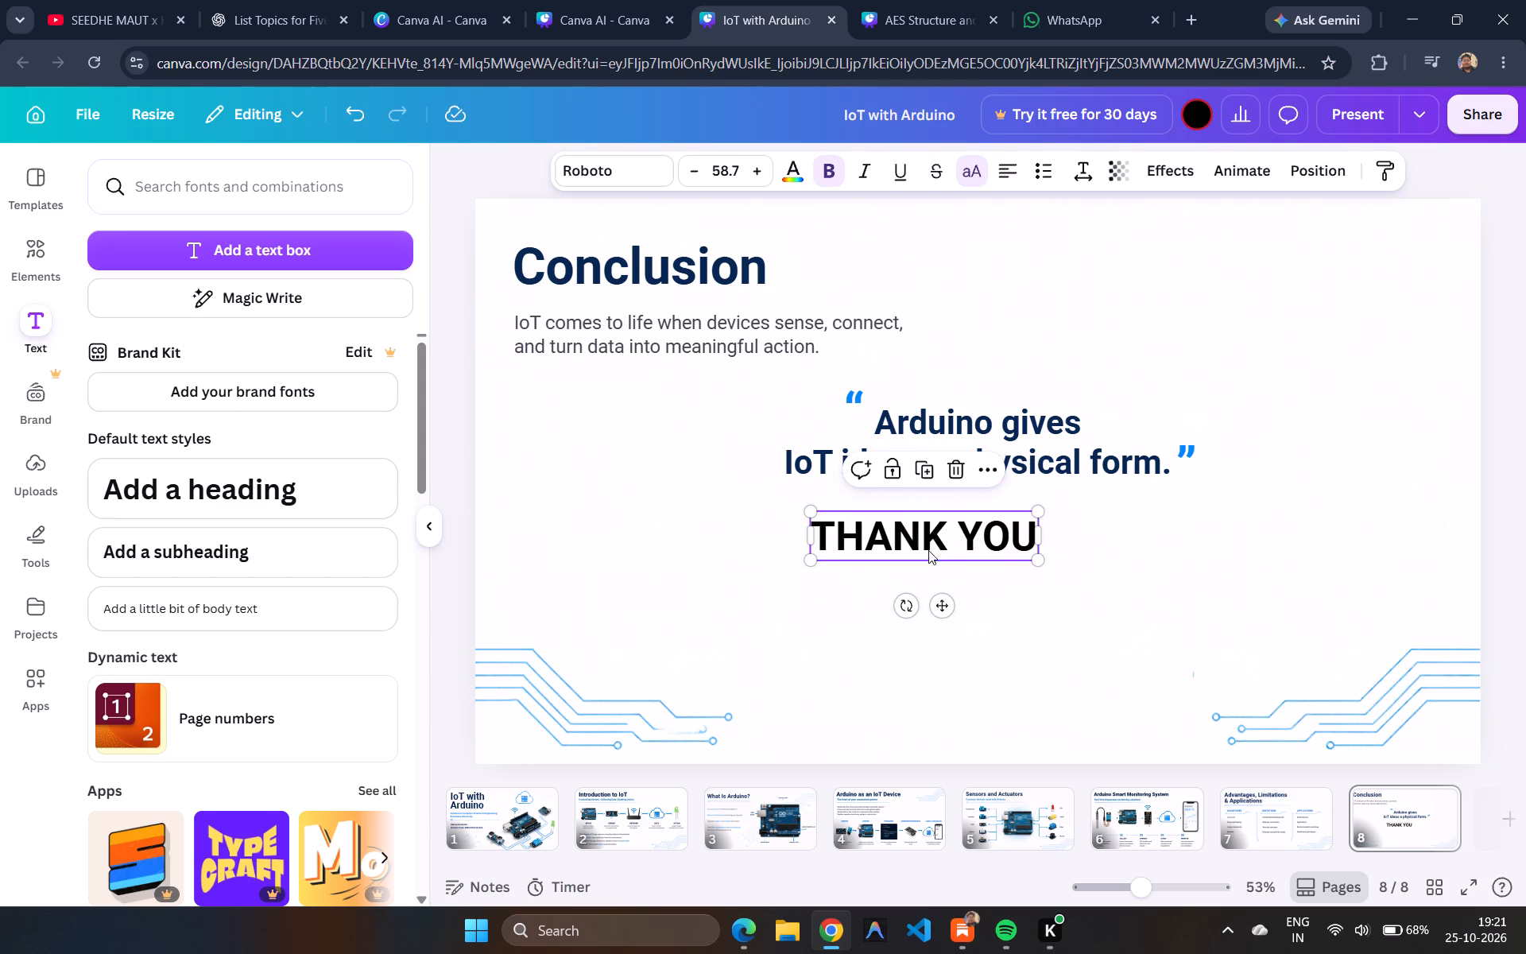
left_click_drag(931, 531, 974, 523)
left_click(619, 570)
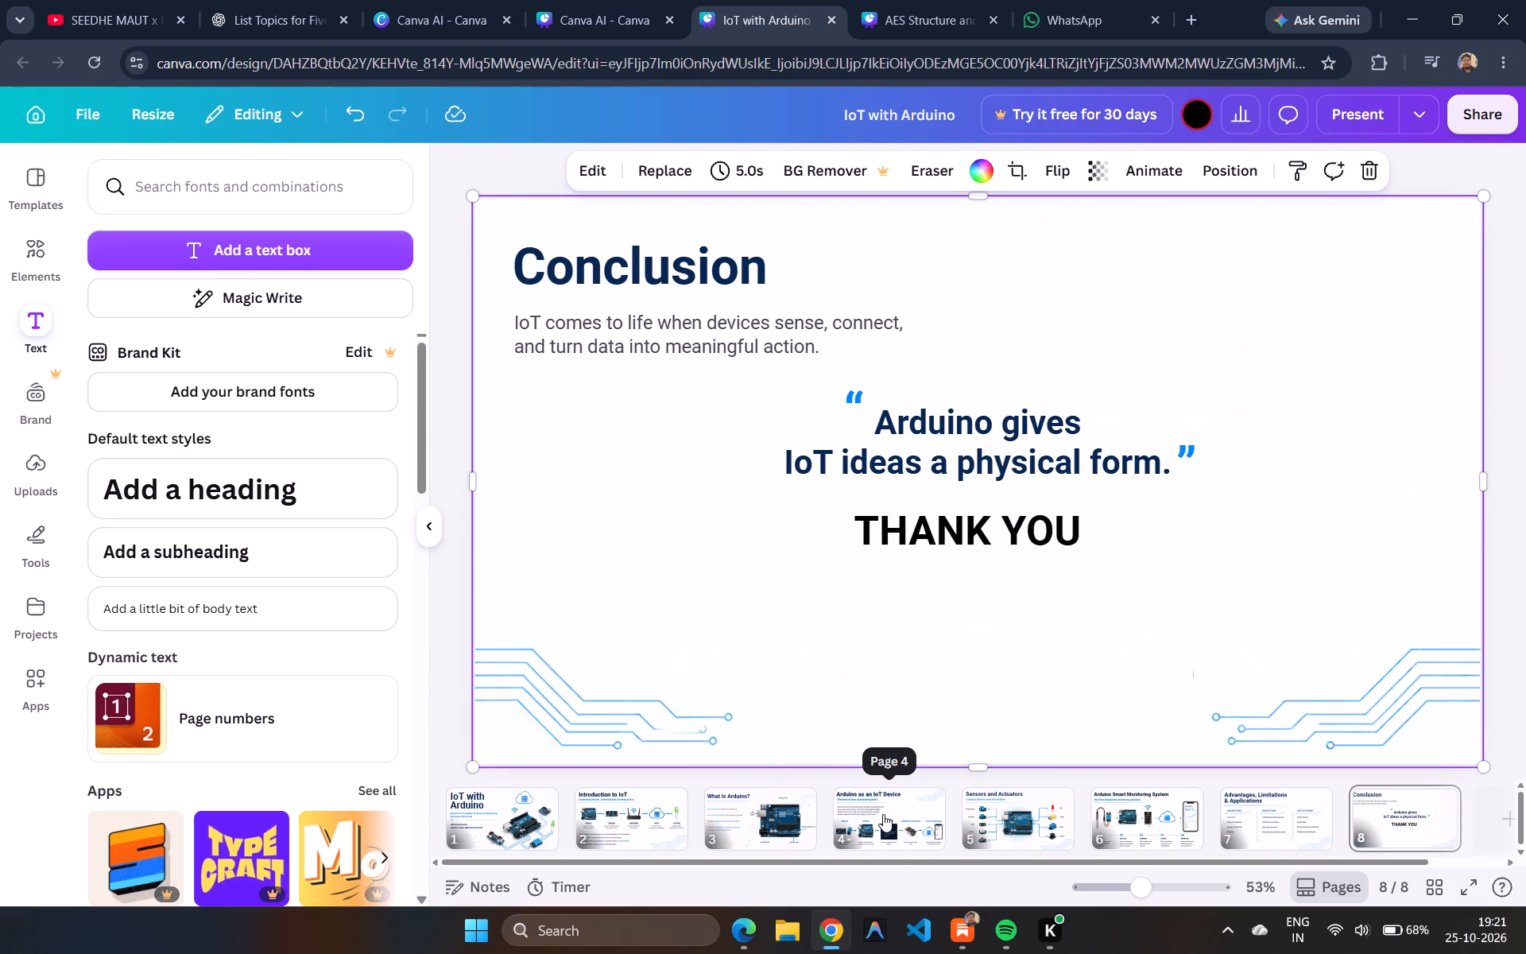
Delete the Sensors and Actuators slide from the deck.
scroll(883, 814, "right", 5)
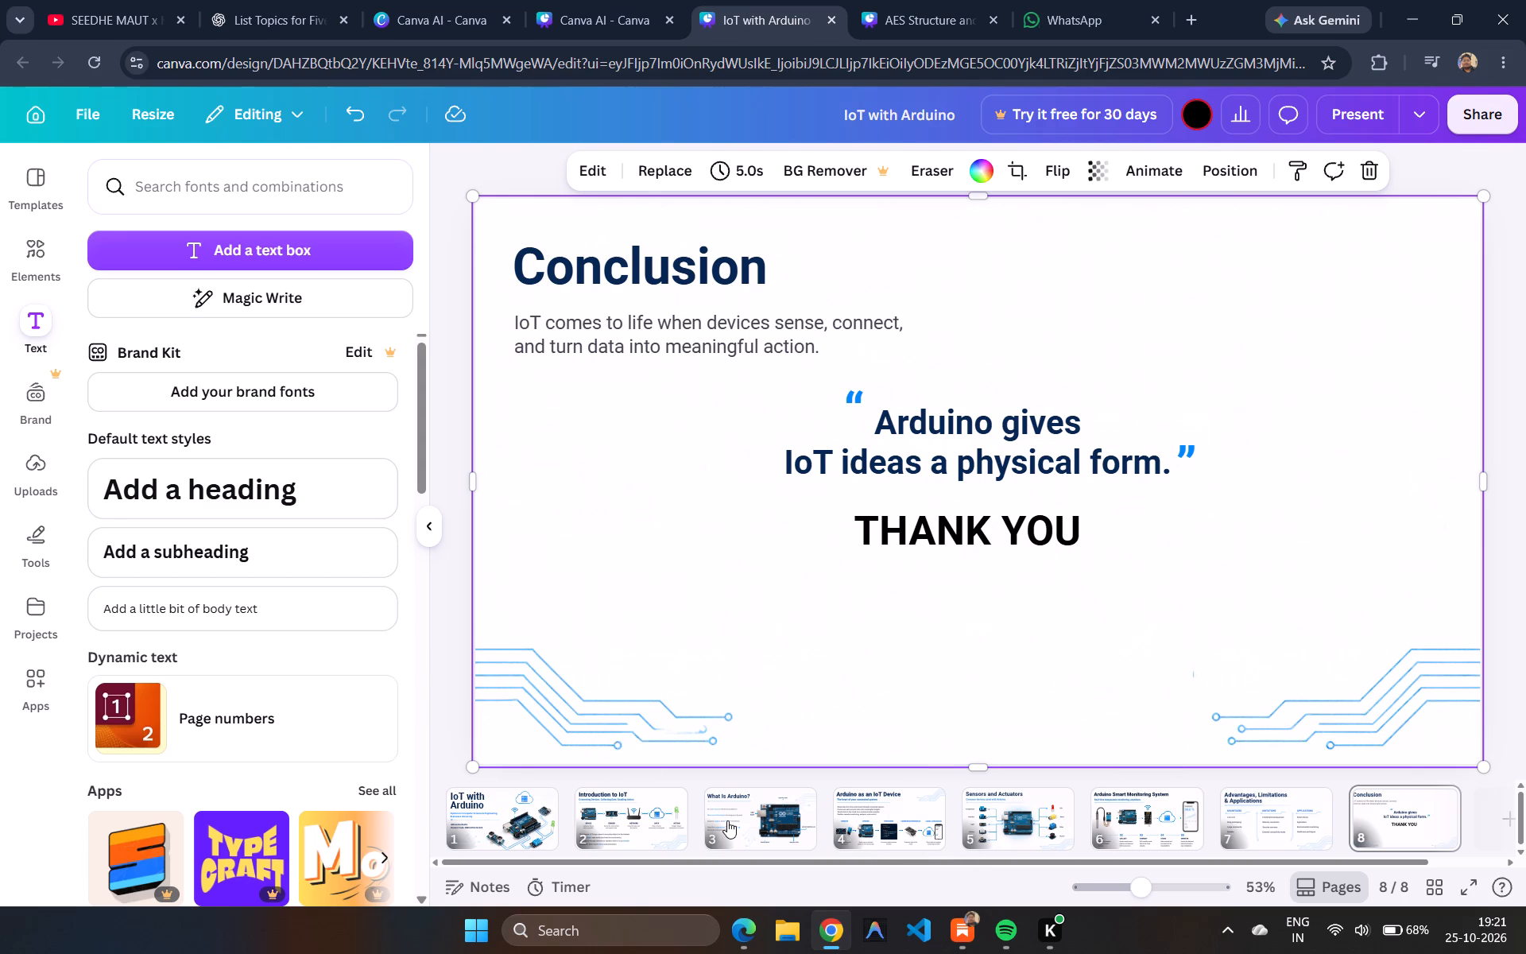
left_click(911, 823)
left_click(1051, 815)
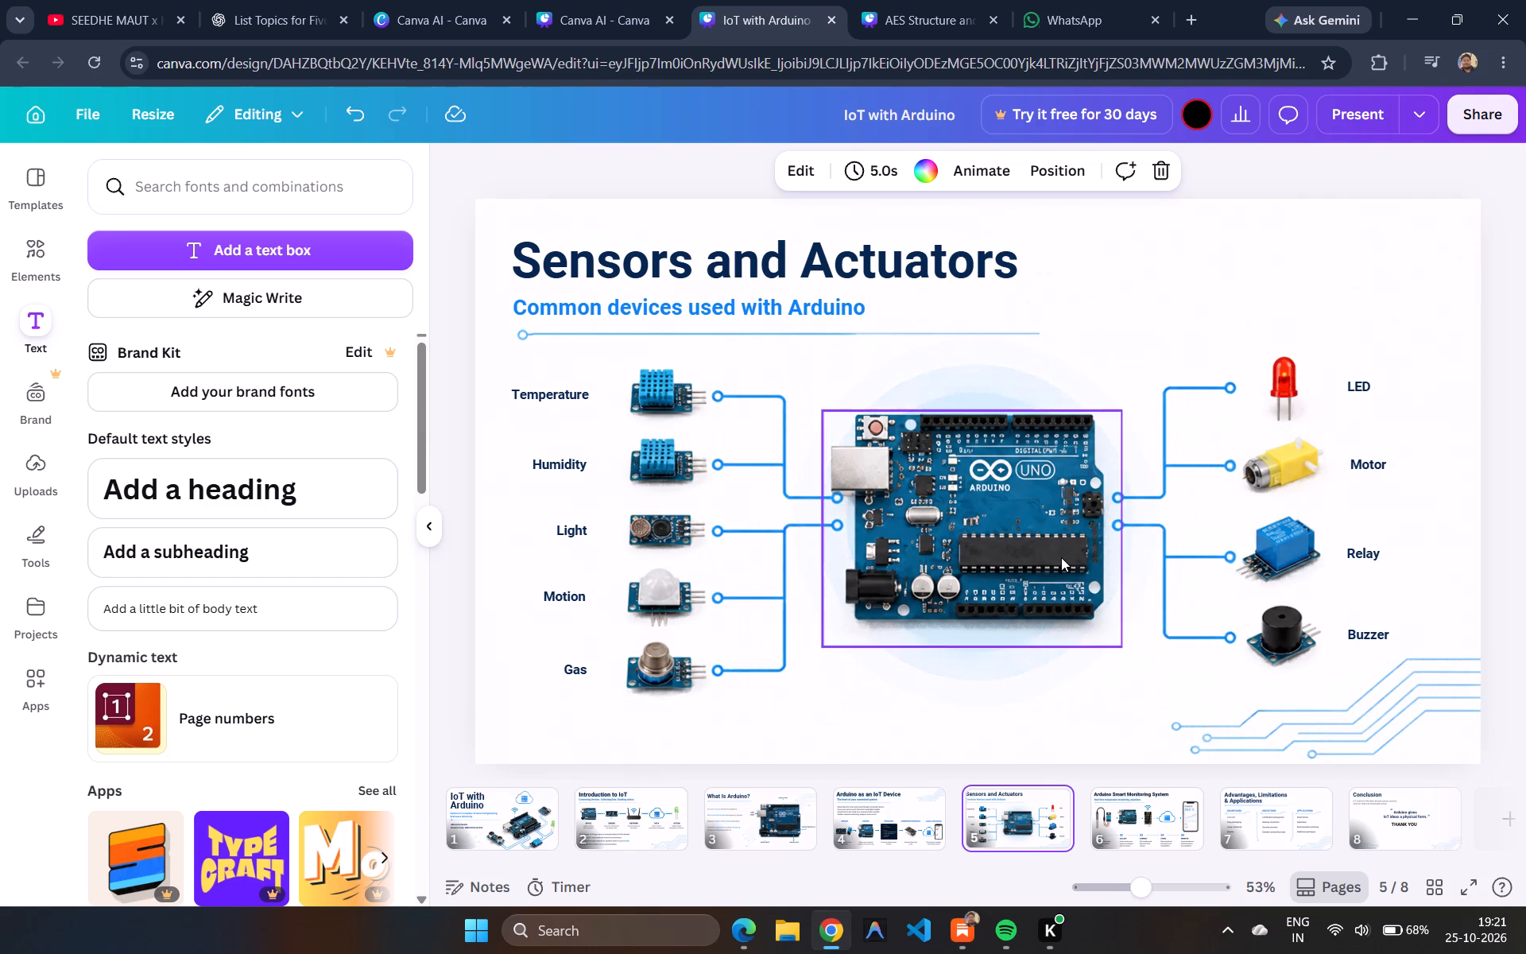
left_click(1096, 258)
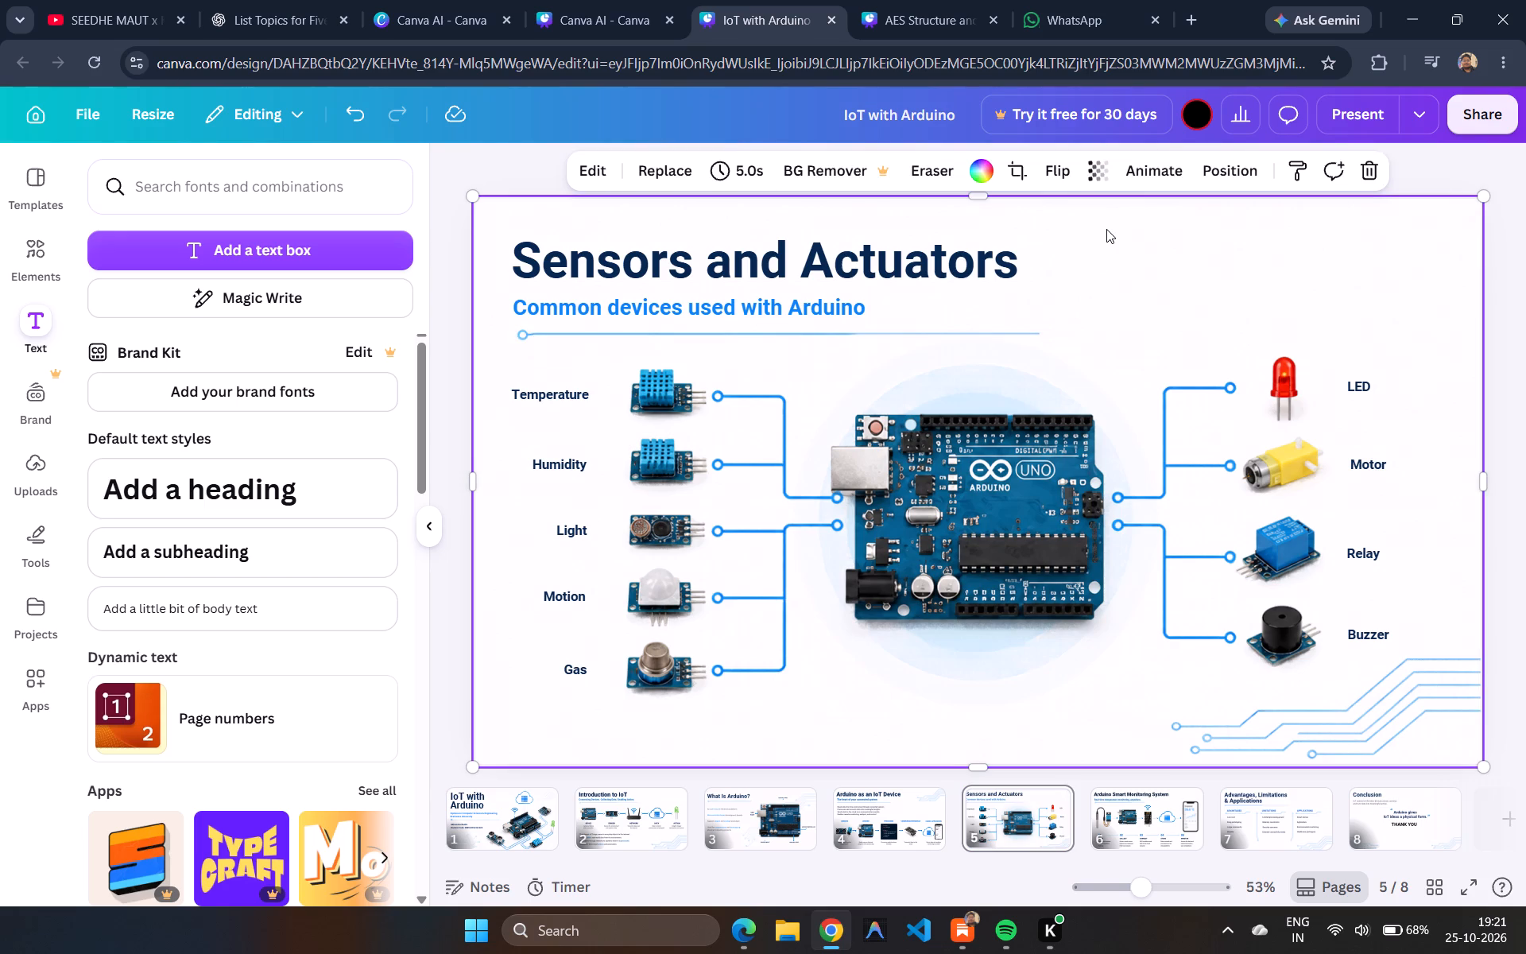
left_click(1106, 229)
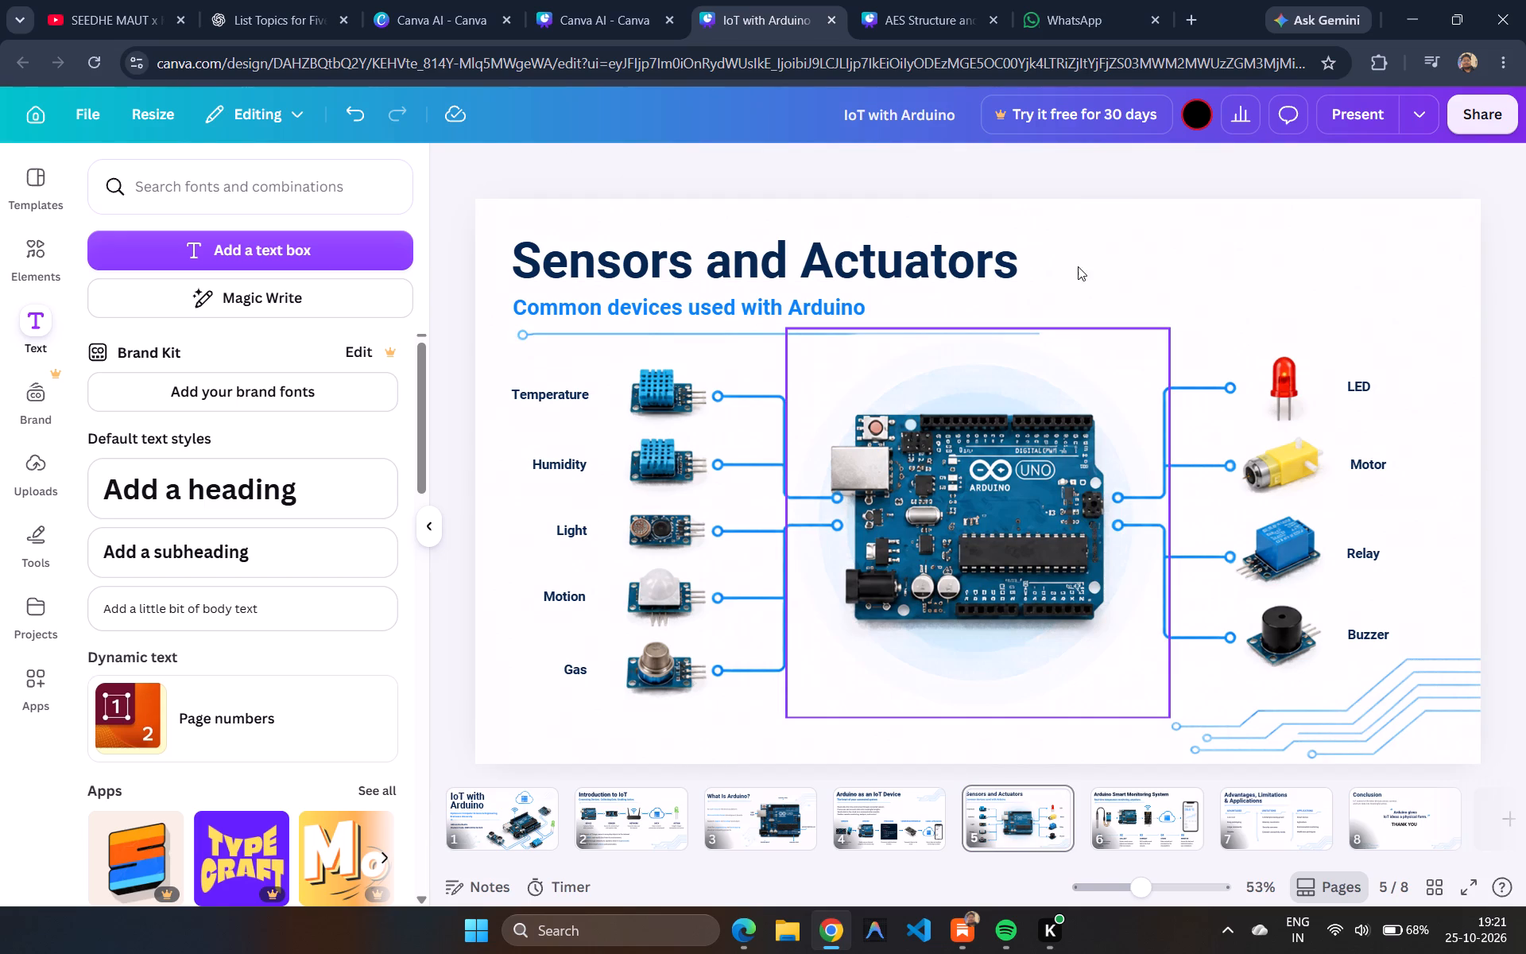
left_click(1005, 819)
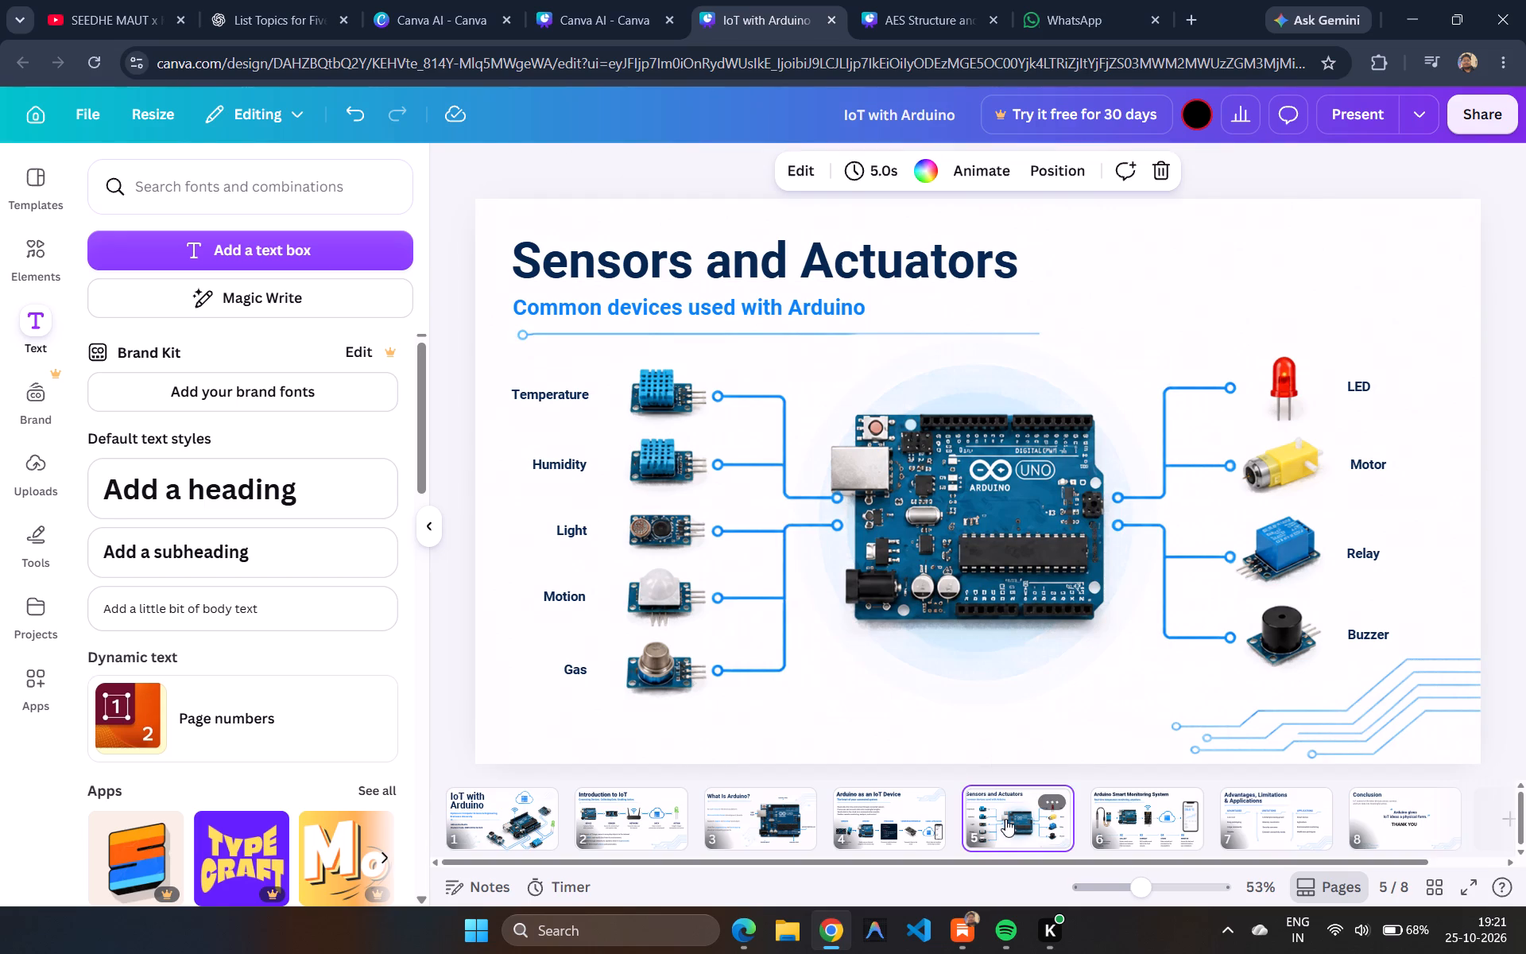
left_click(1153, 170)
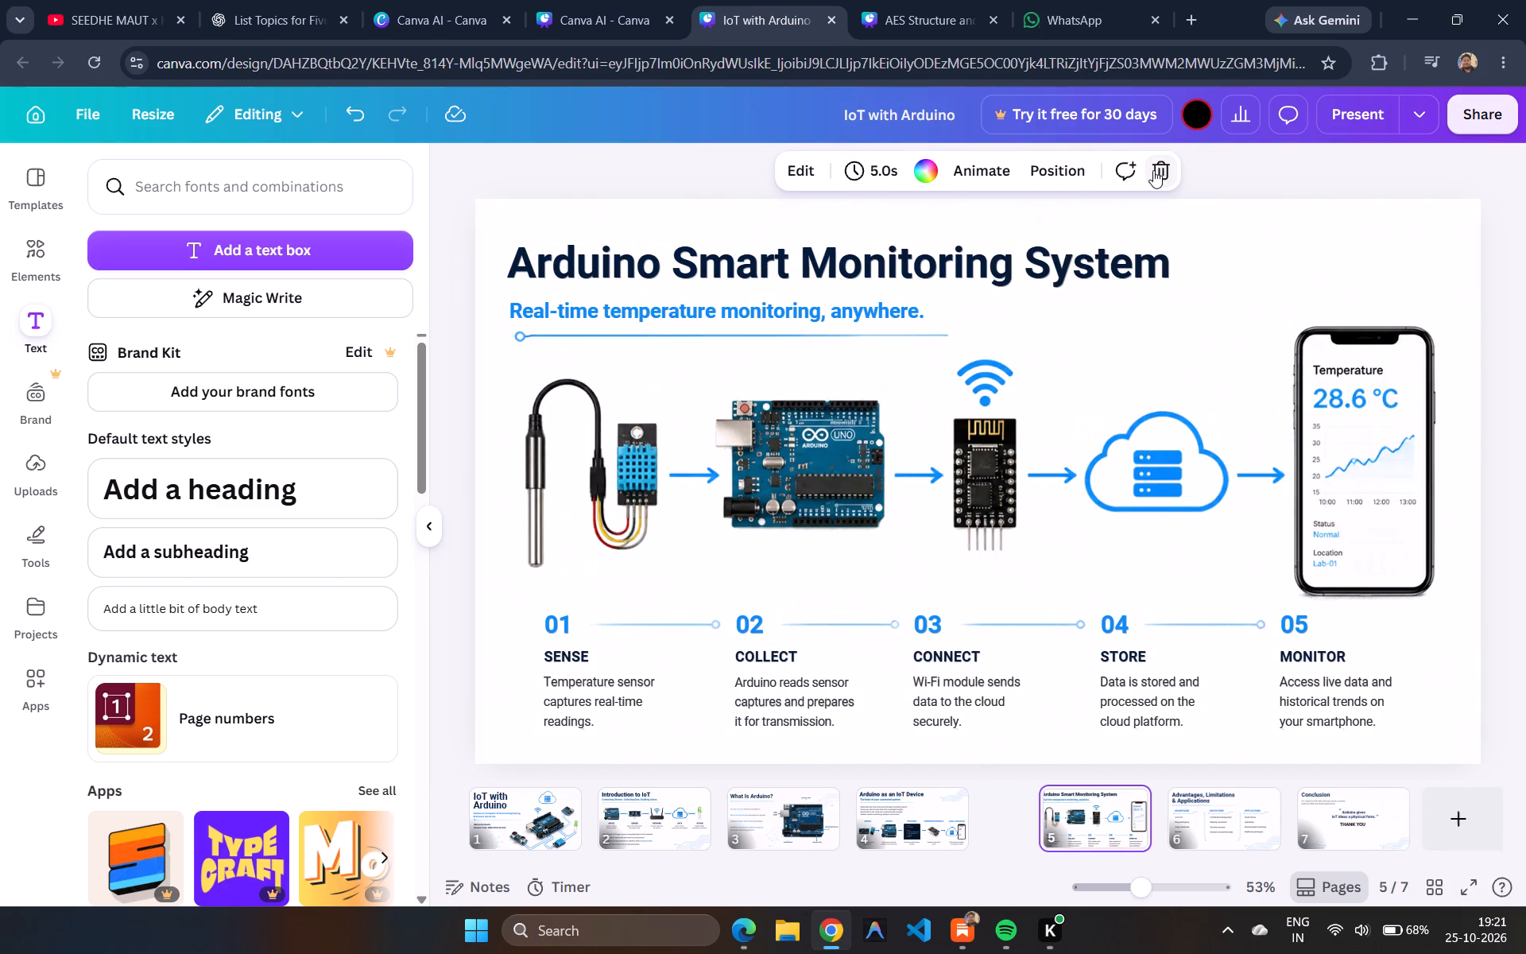
Add the uploaded Brainware University logo to the title slide, shrink it, and place it at the slide's top between title and cloud graphic.
left_click(525, 820)
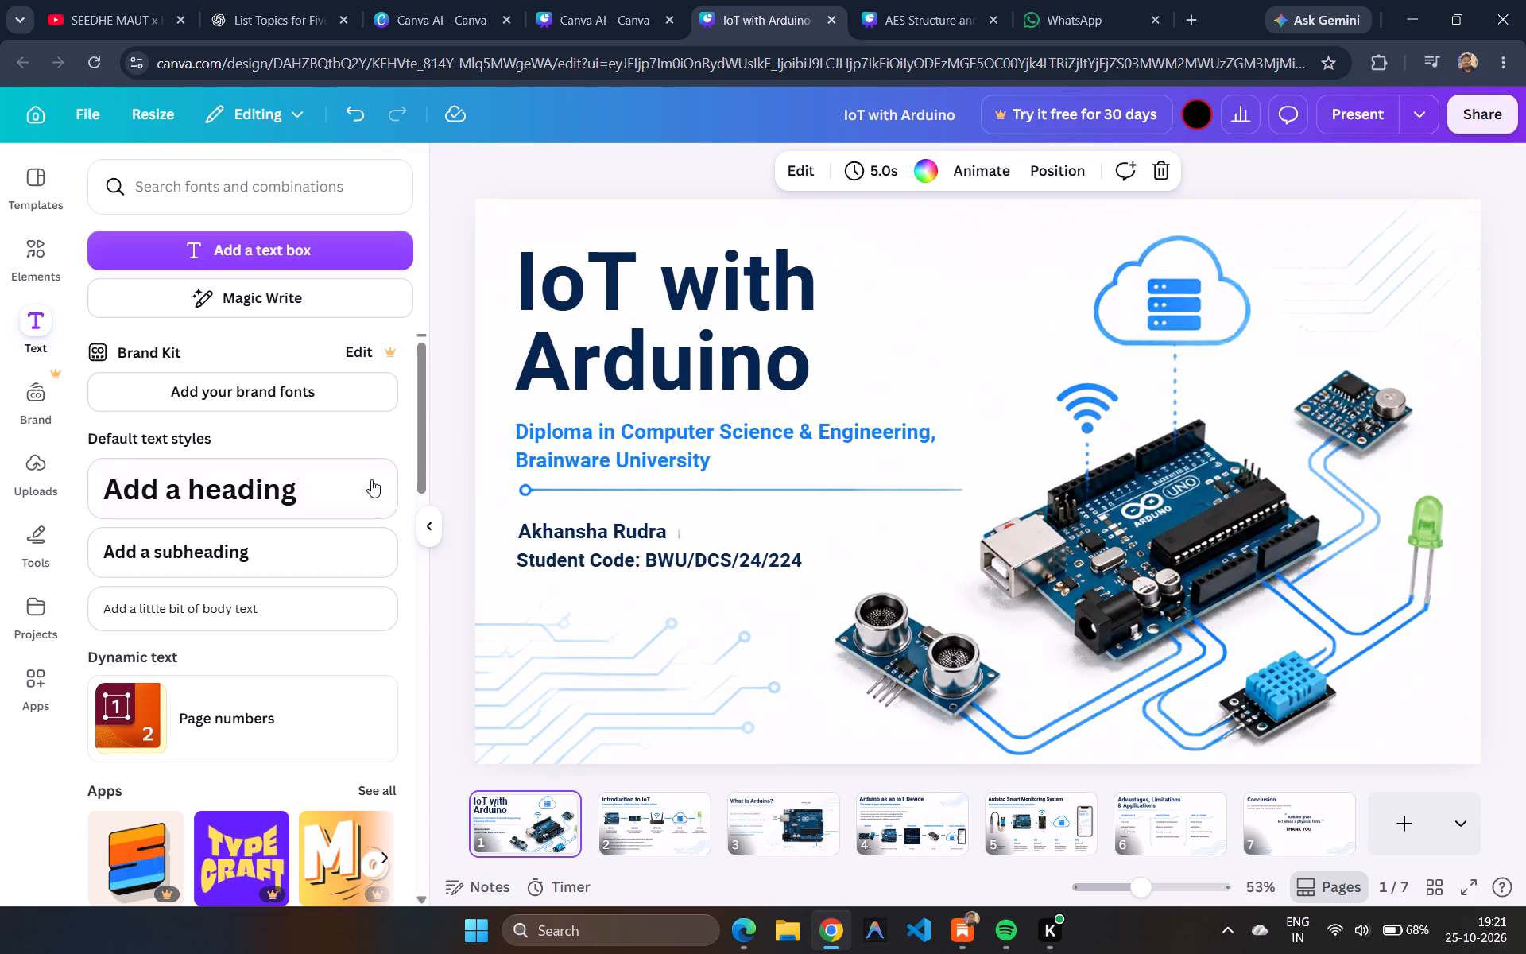
left_click(29, 460)
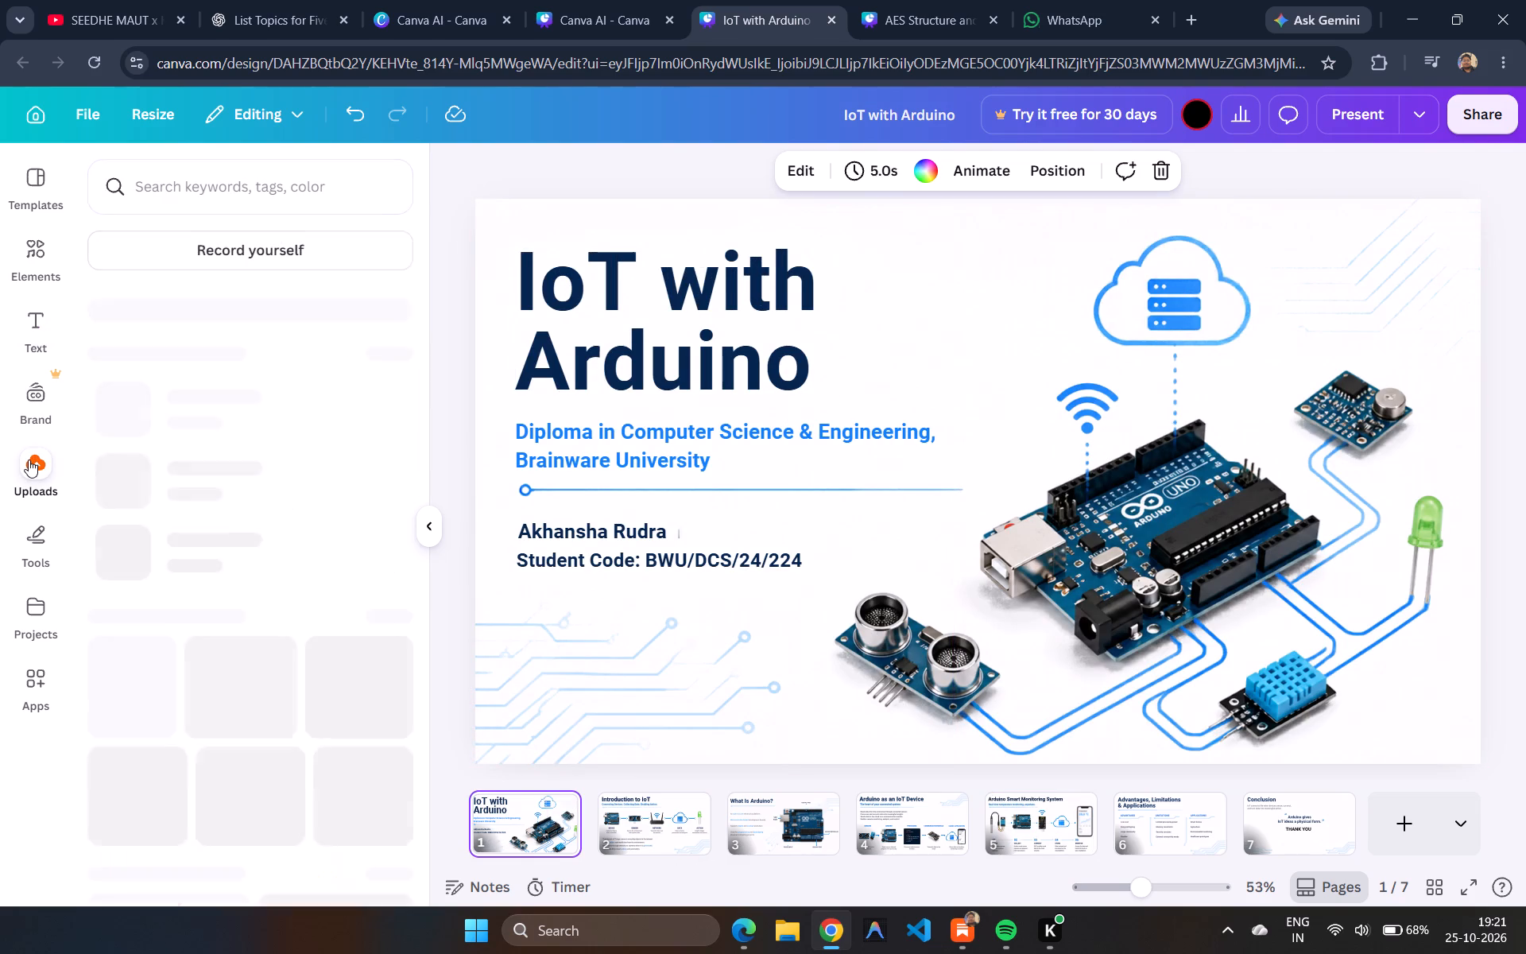
left_click_drag(156, 527, 179, 514)
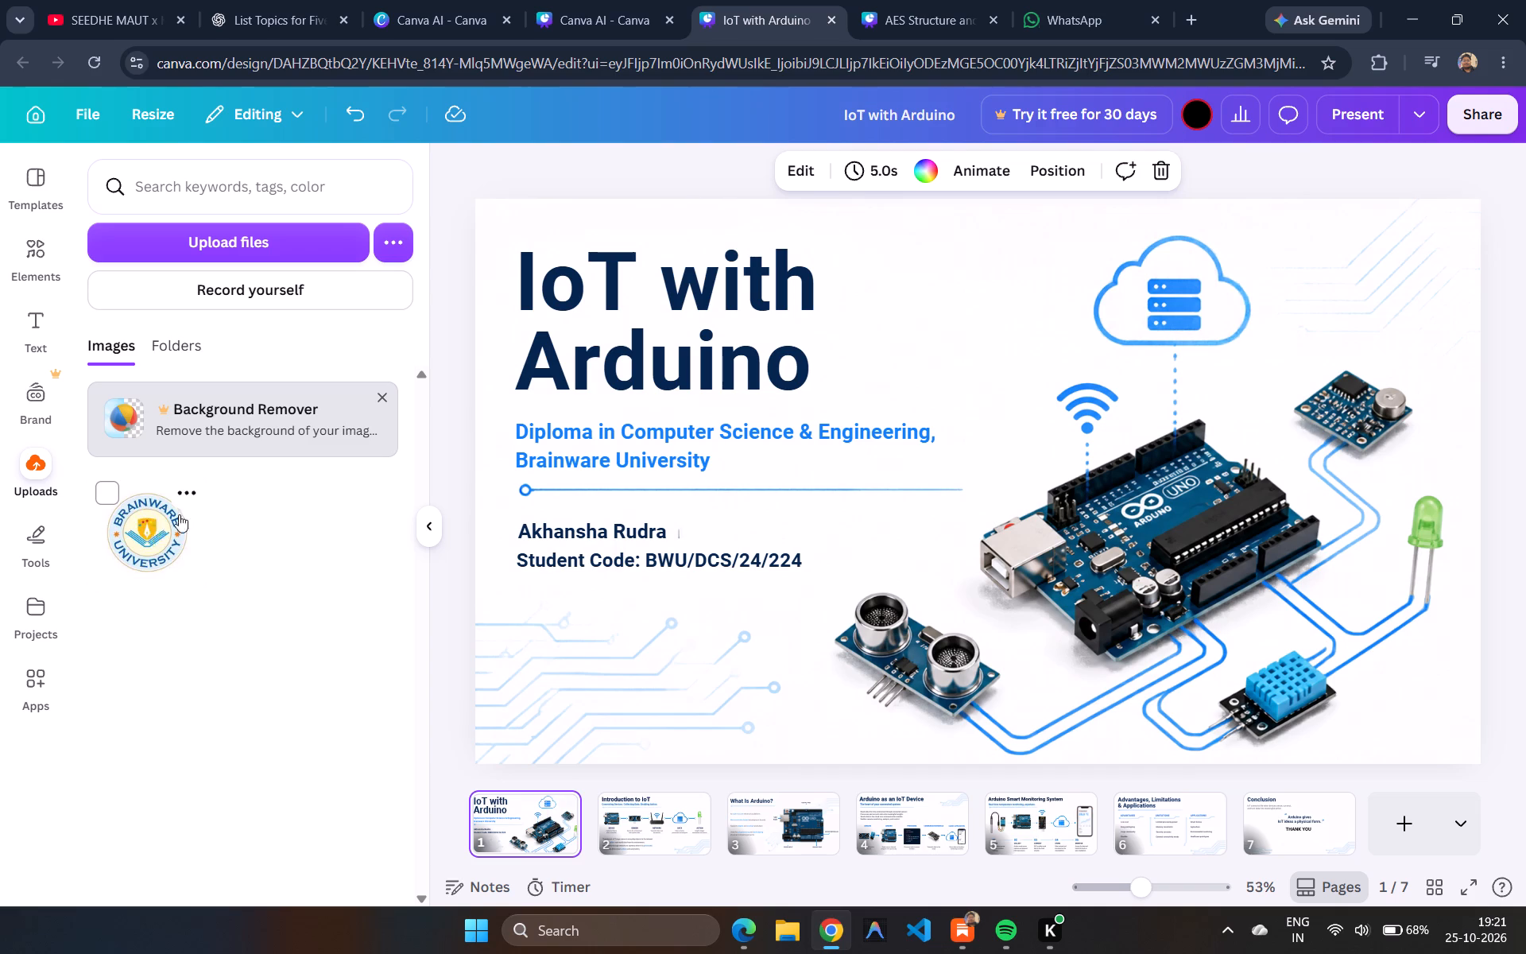
left_click_drag(179, 514, 572, 321)
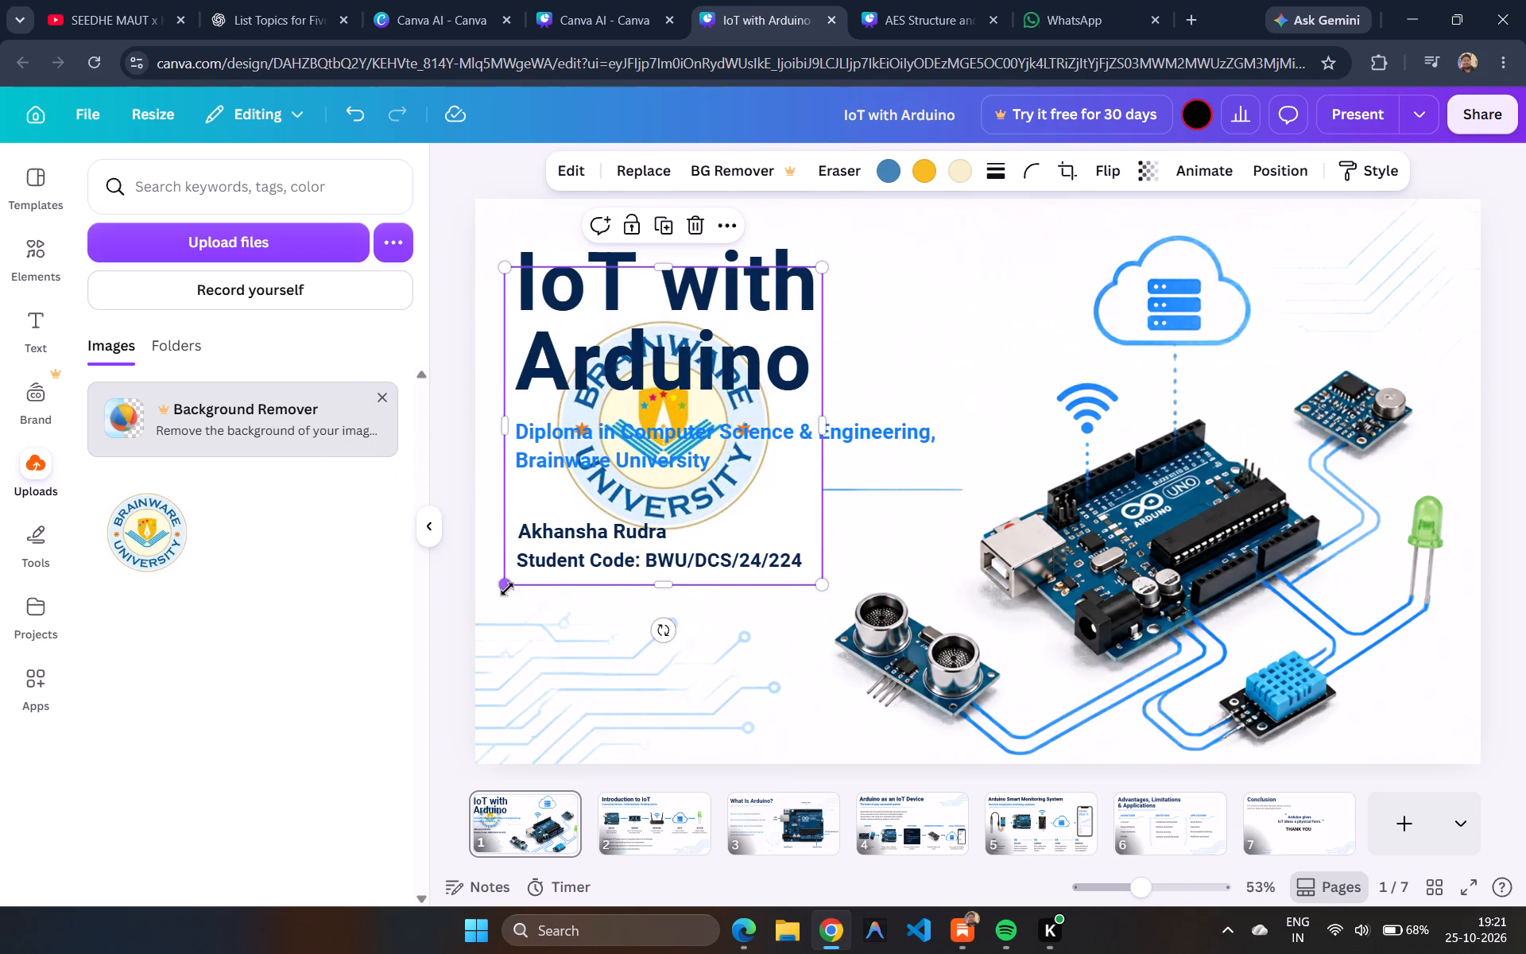
left_click_drag(507, 589, 736, 390)
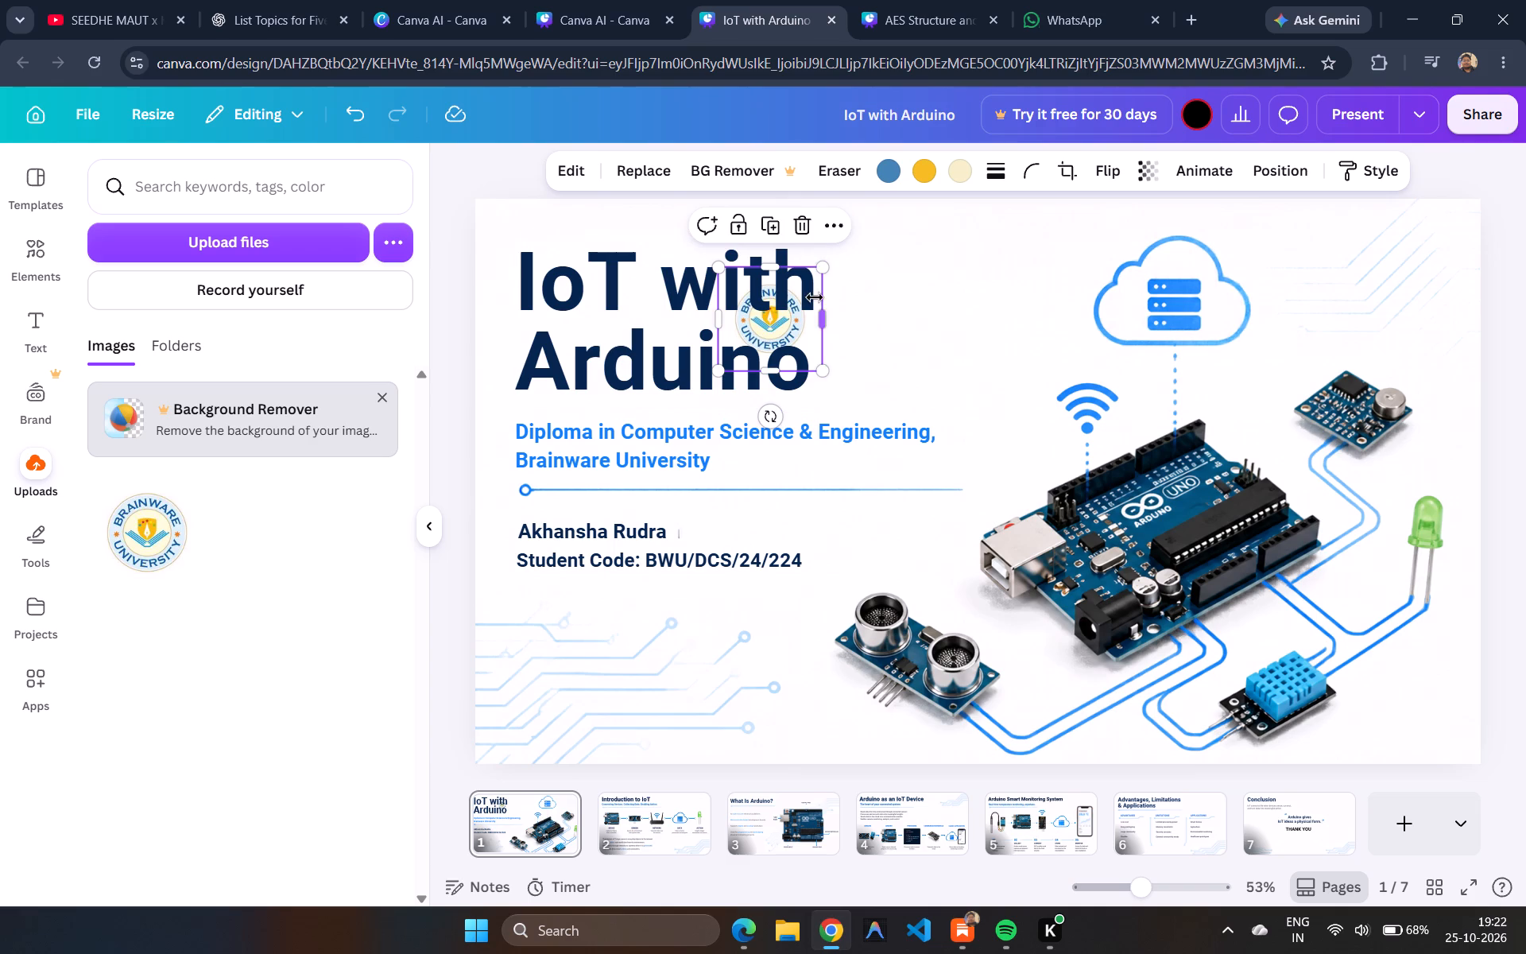
left_click_drag(787, 315, 999, 250)
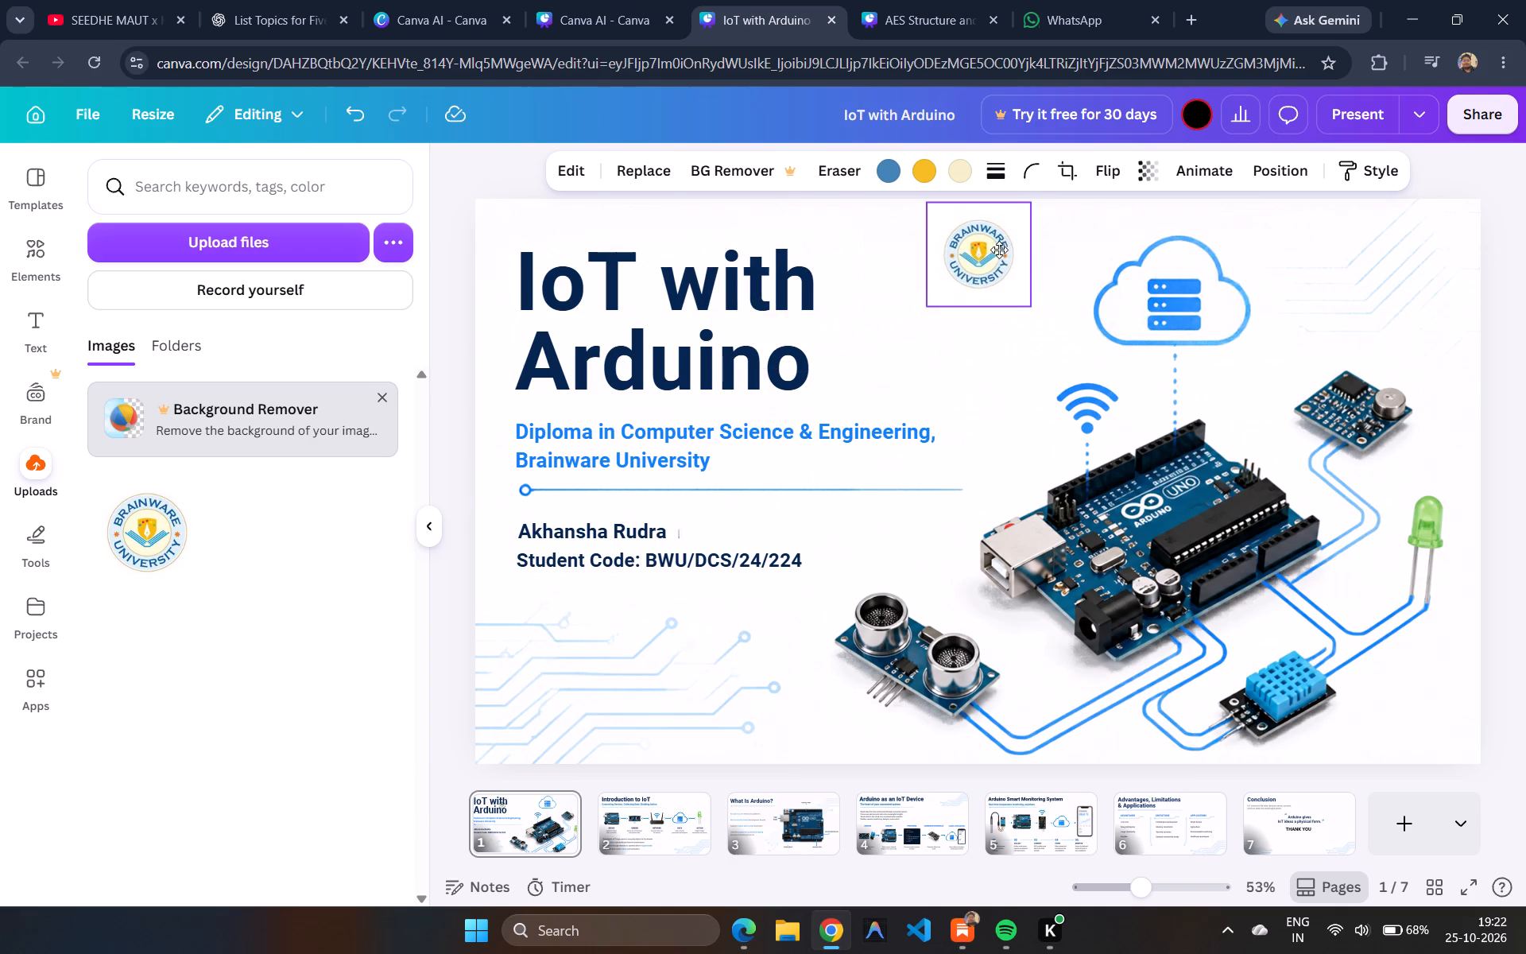
left_click_drag(999, 250, 977, 249)
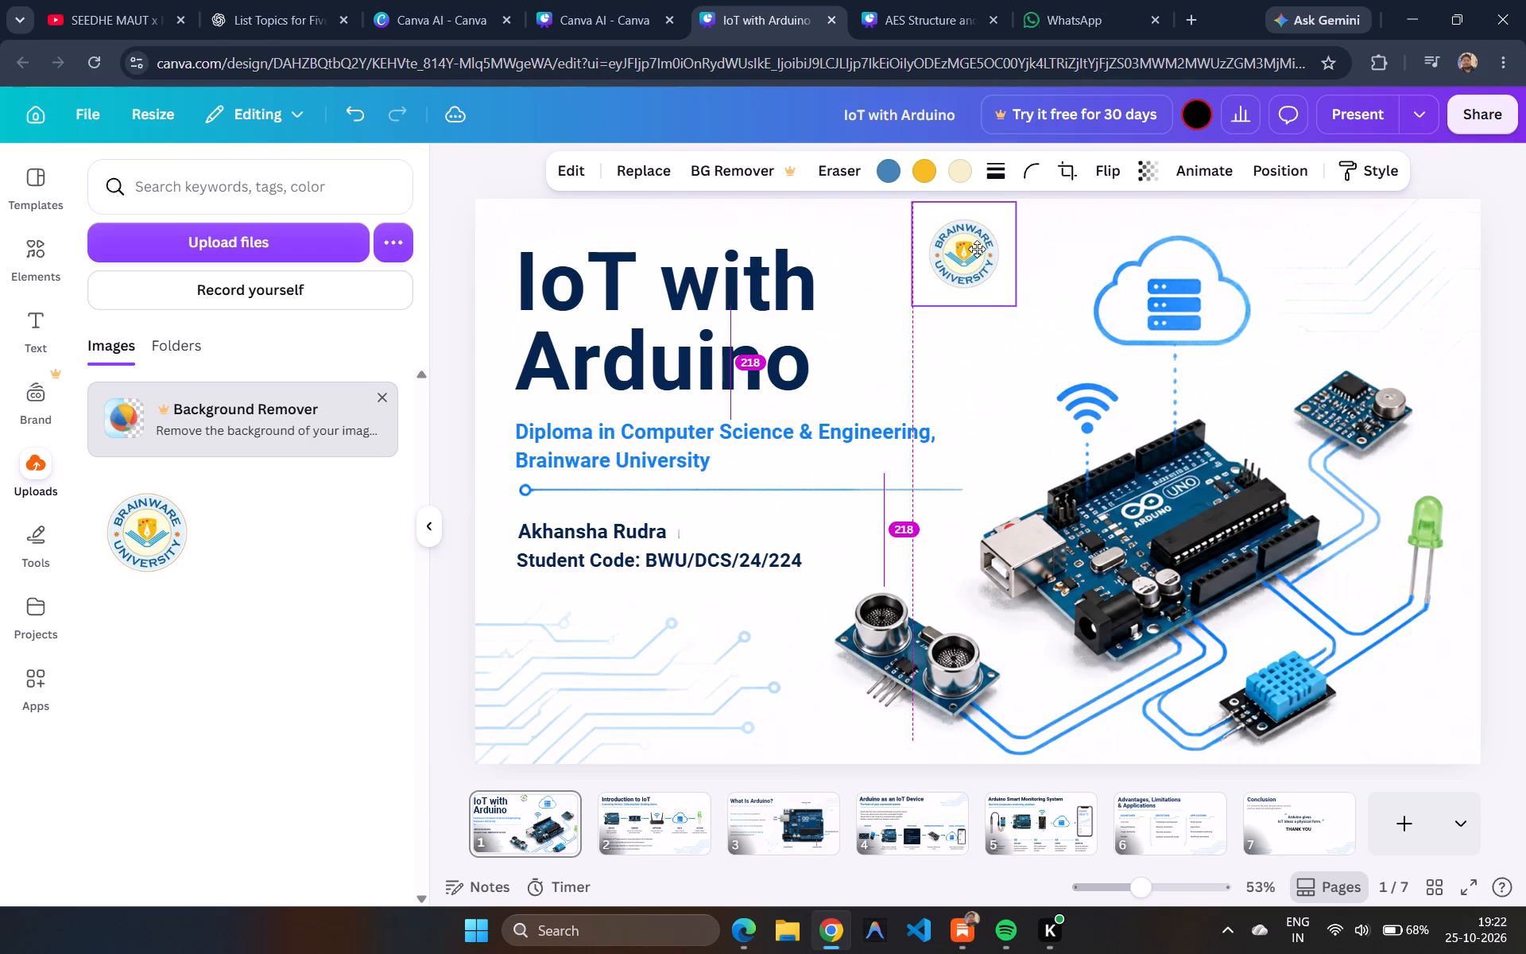
left_click_drag(977, 249, 975, 244)
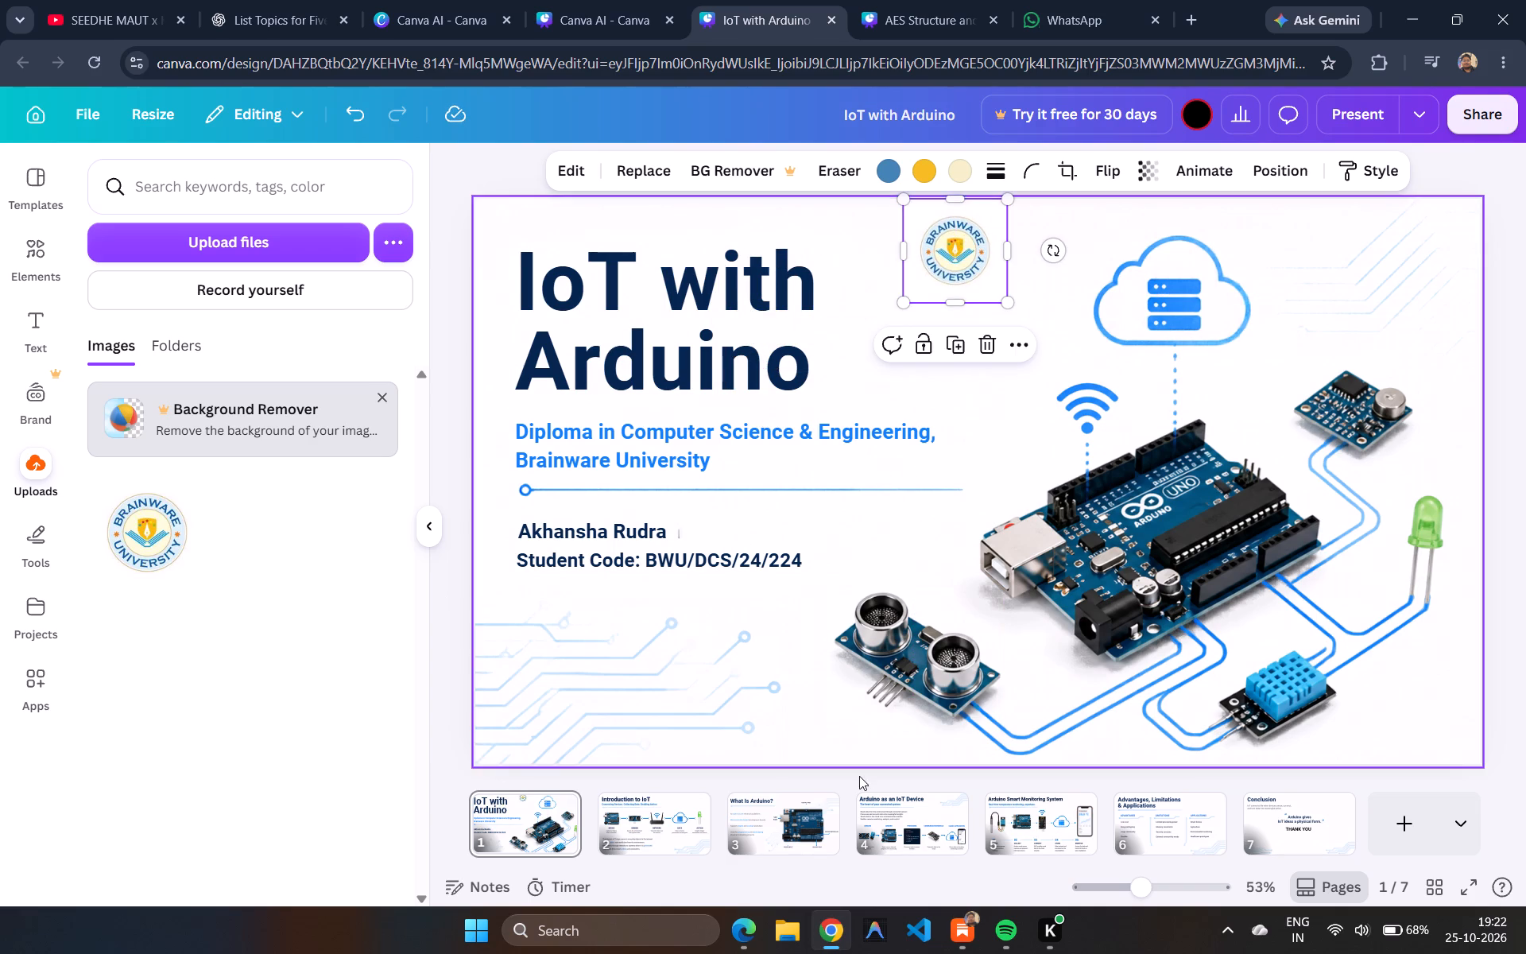
Add the uploaded Brainware University logo to the Conclusion slide and place it in the slide's upper-right corner.
left_click(1273, 846)
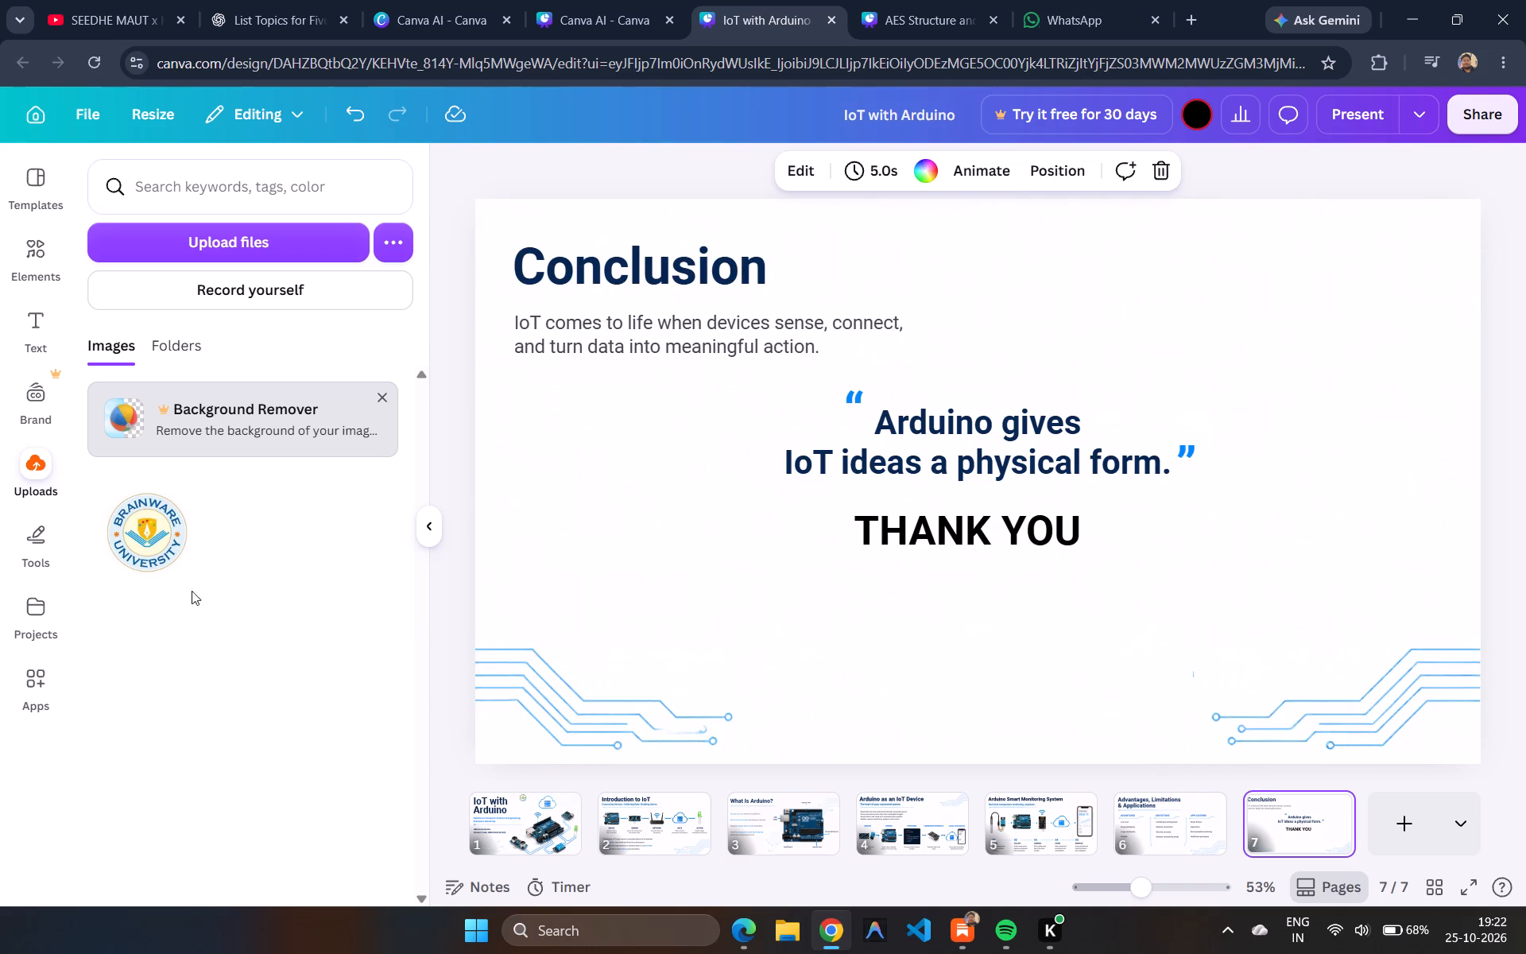
left_click_drag(164, 549, 498, 553)
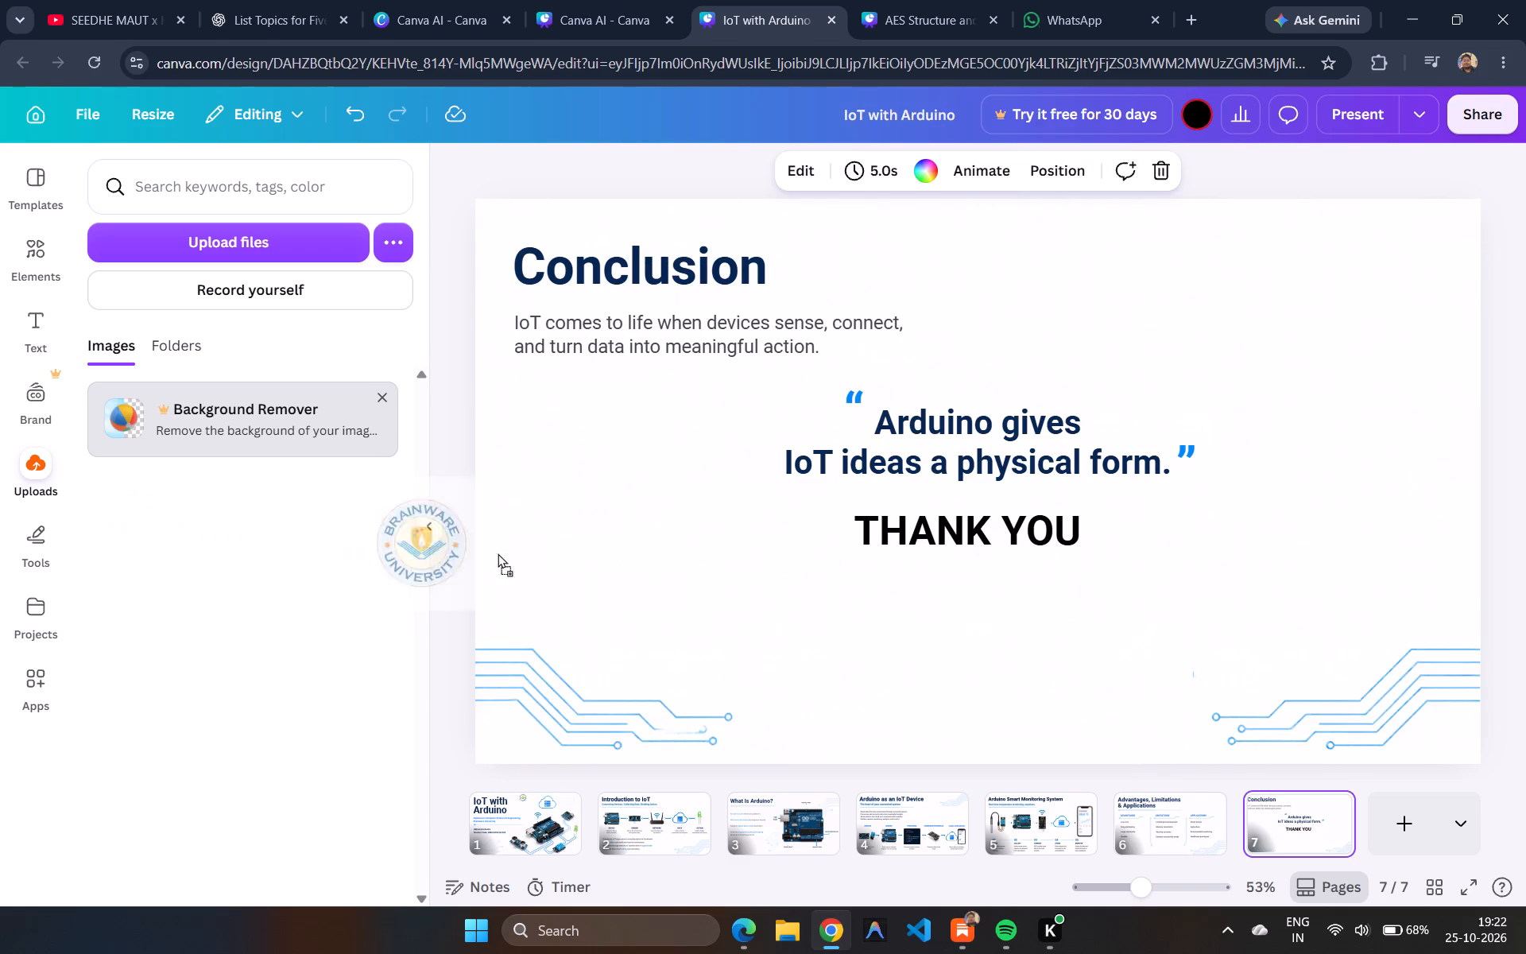
left_click_drag(498, 553, 666, 547)
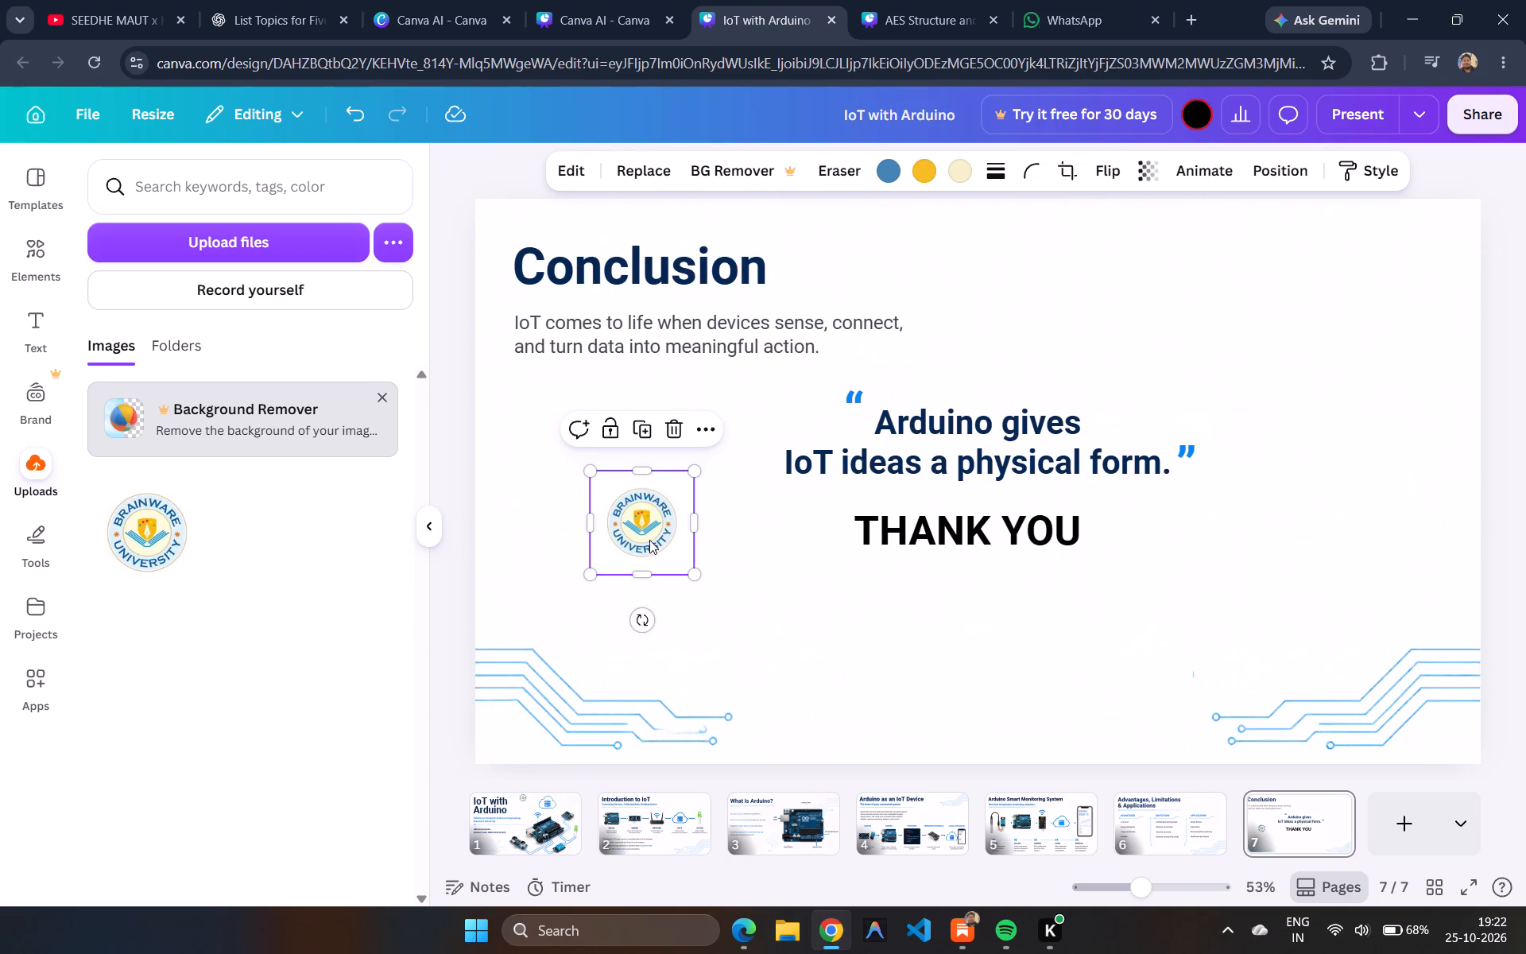
left_click_drag(646, 530, 1052, 448)
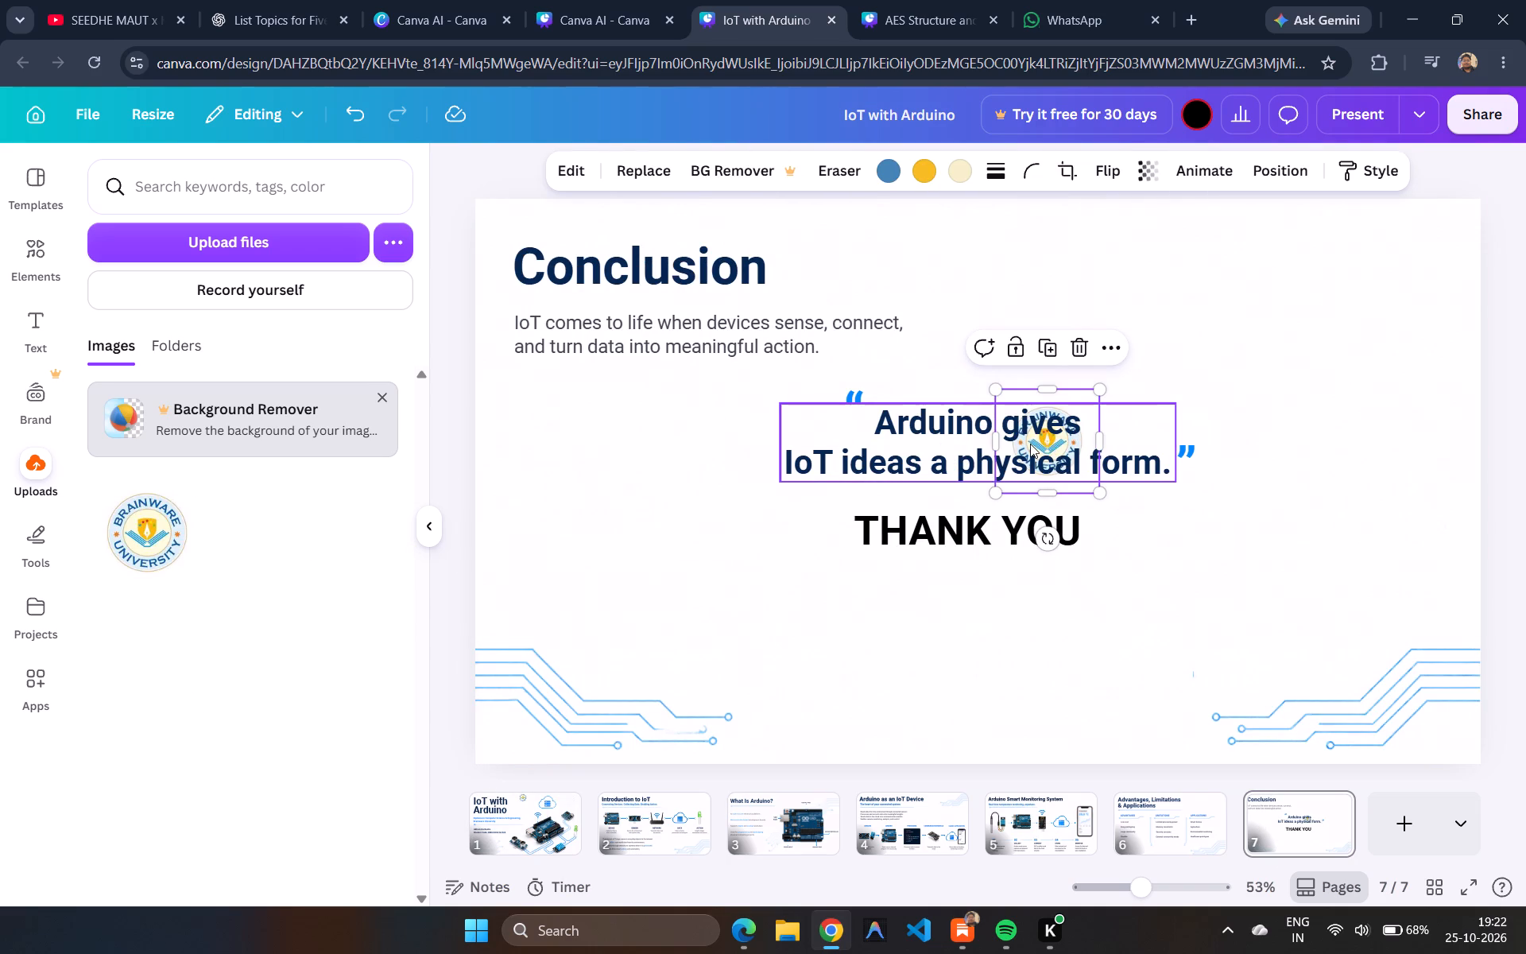
left_click_drag(1073, 423, 1230, 322)
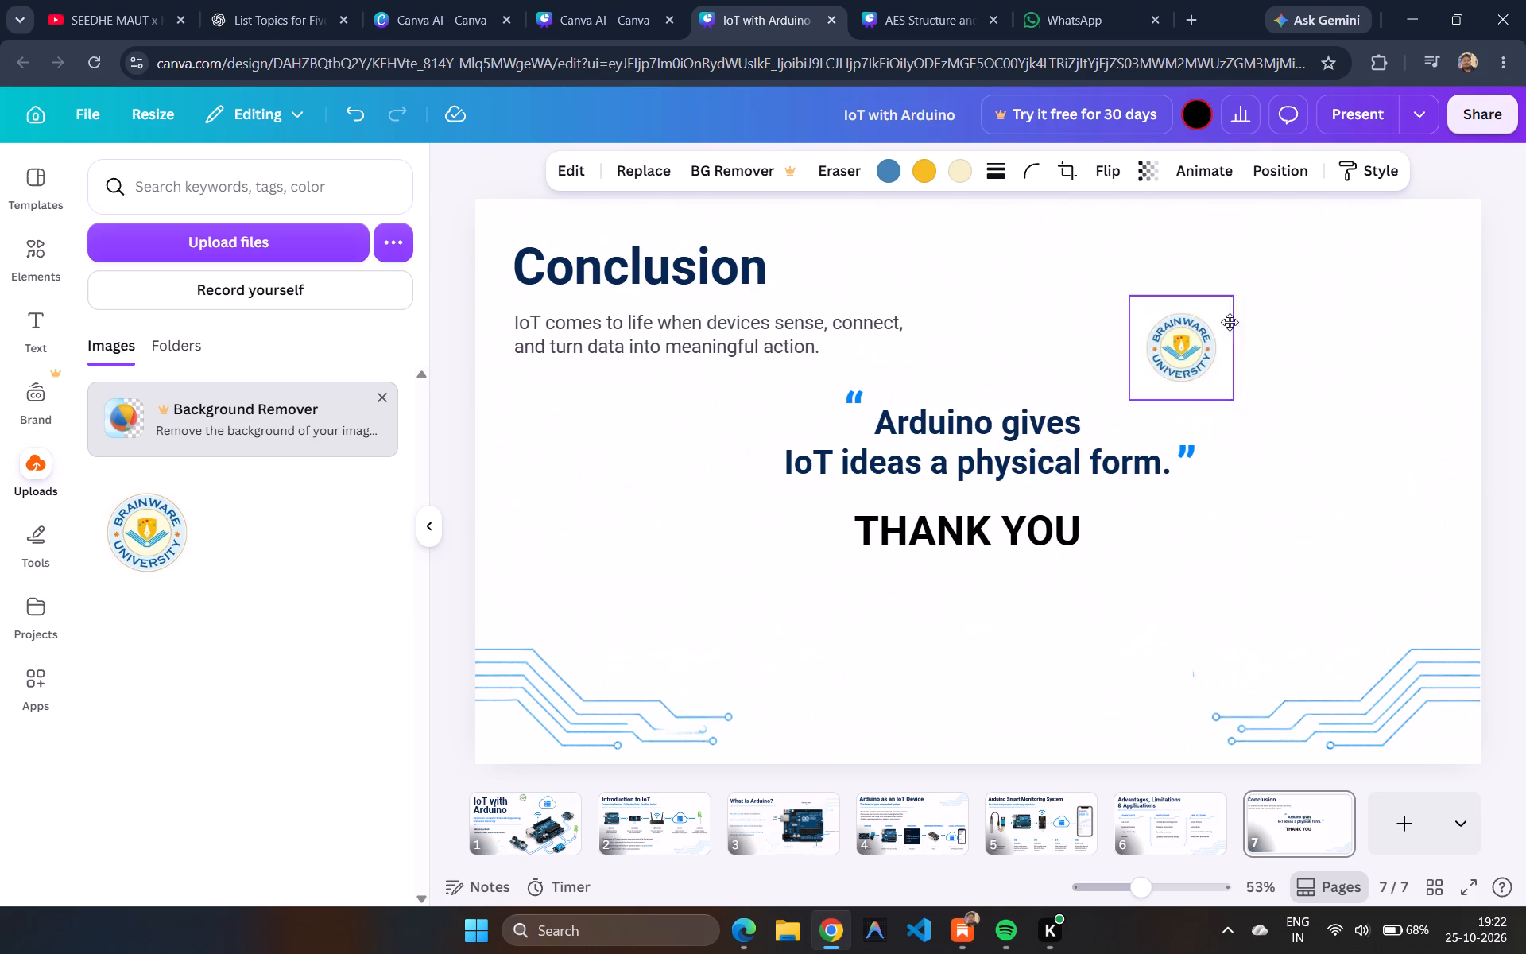
left_click_drag(1230, 322, 1435, 253)
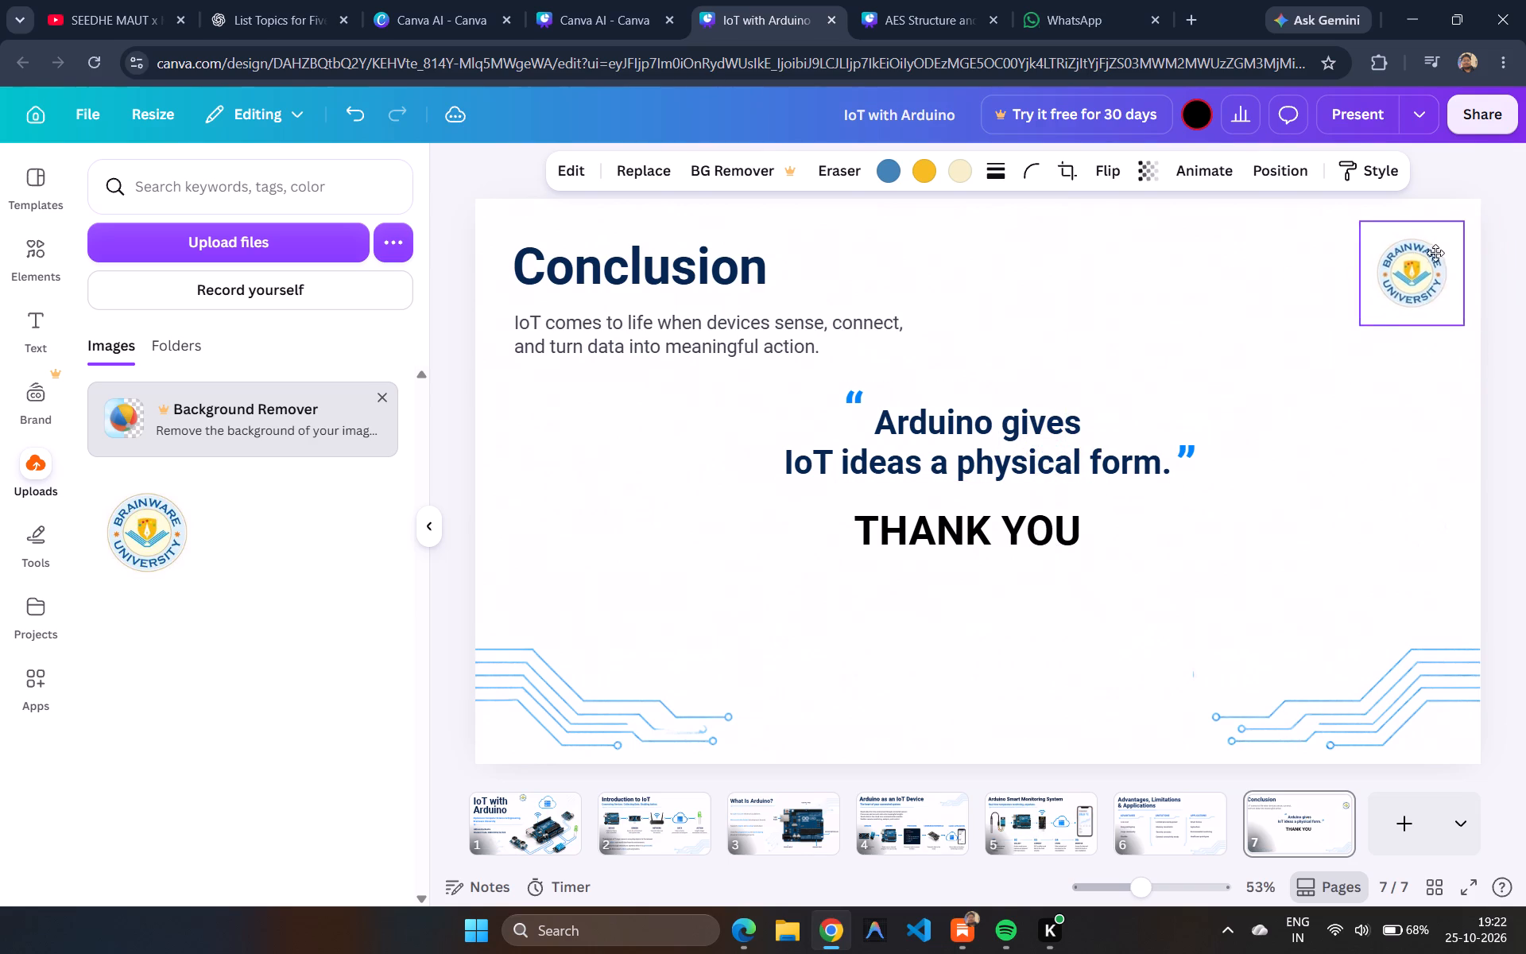
left_click_drag(1435, 253, 1447, 236)
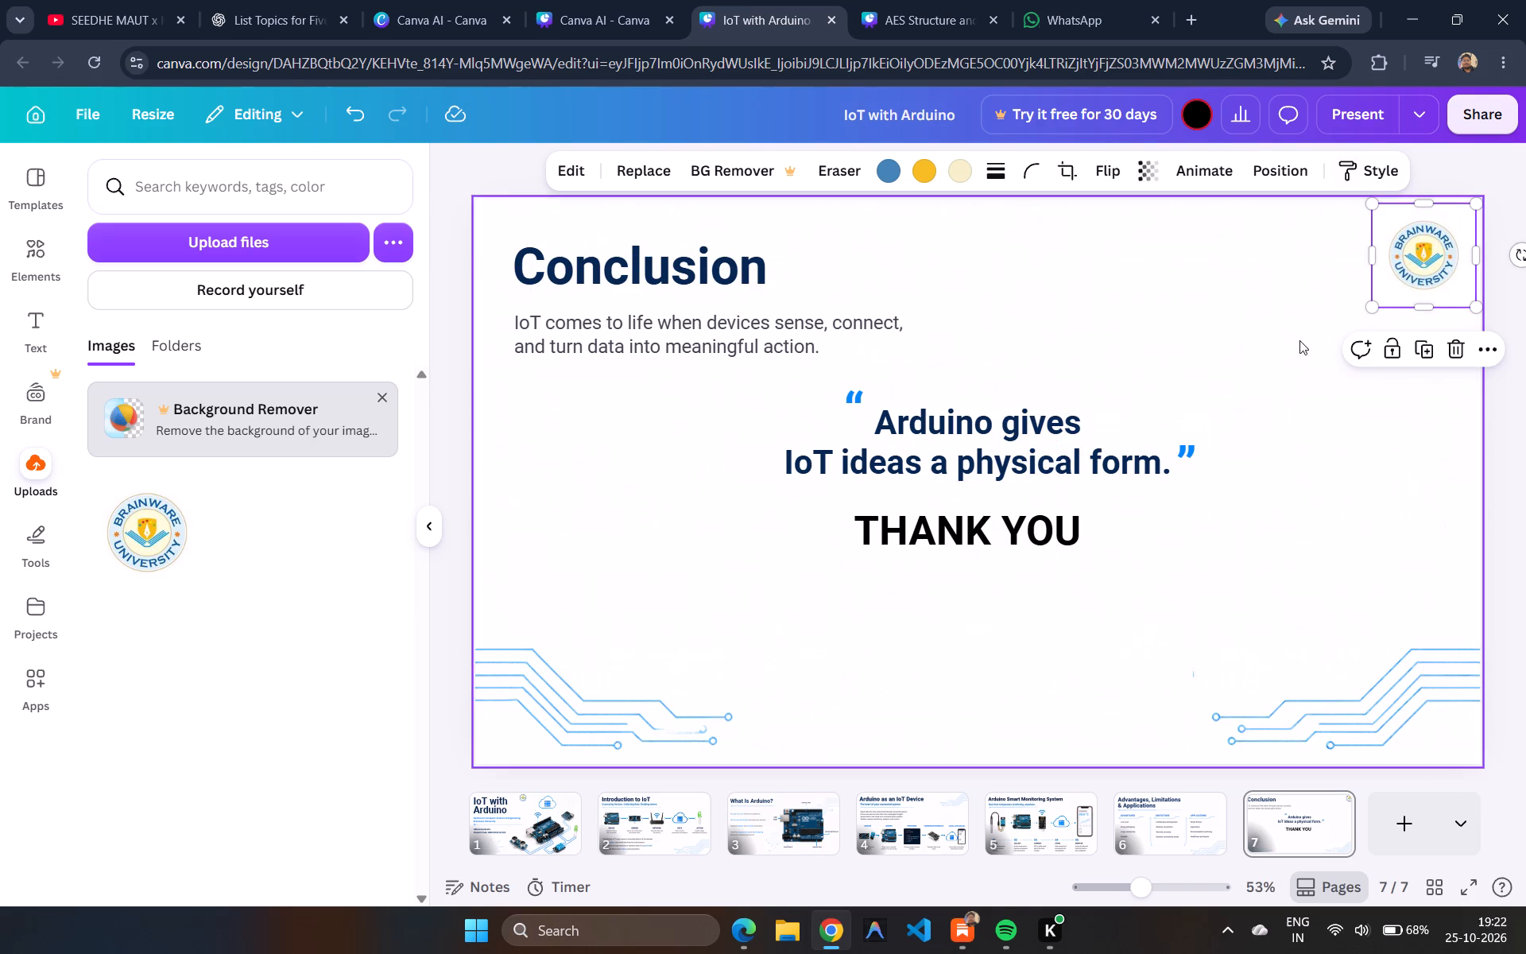
Open the deck's download settings and bring up the file type choices.
left_click(1478, 123)
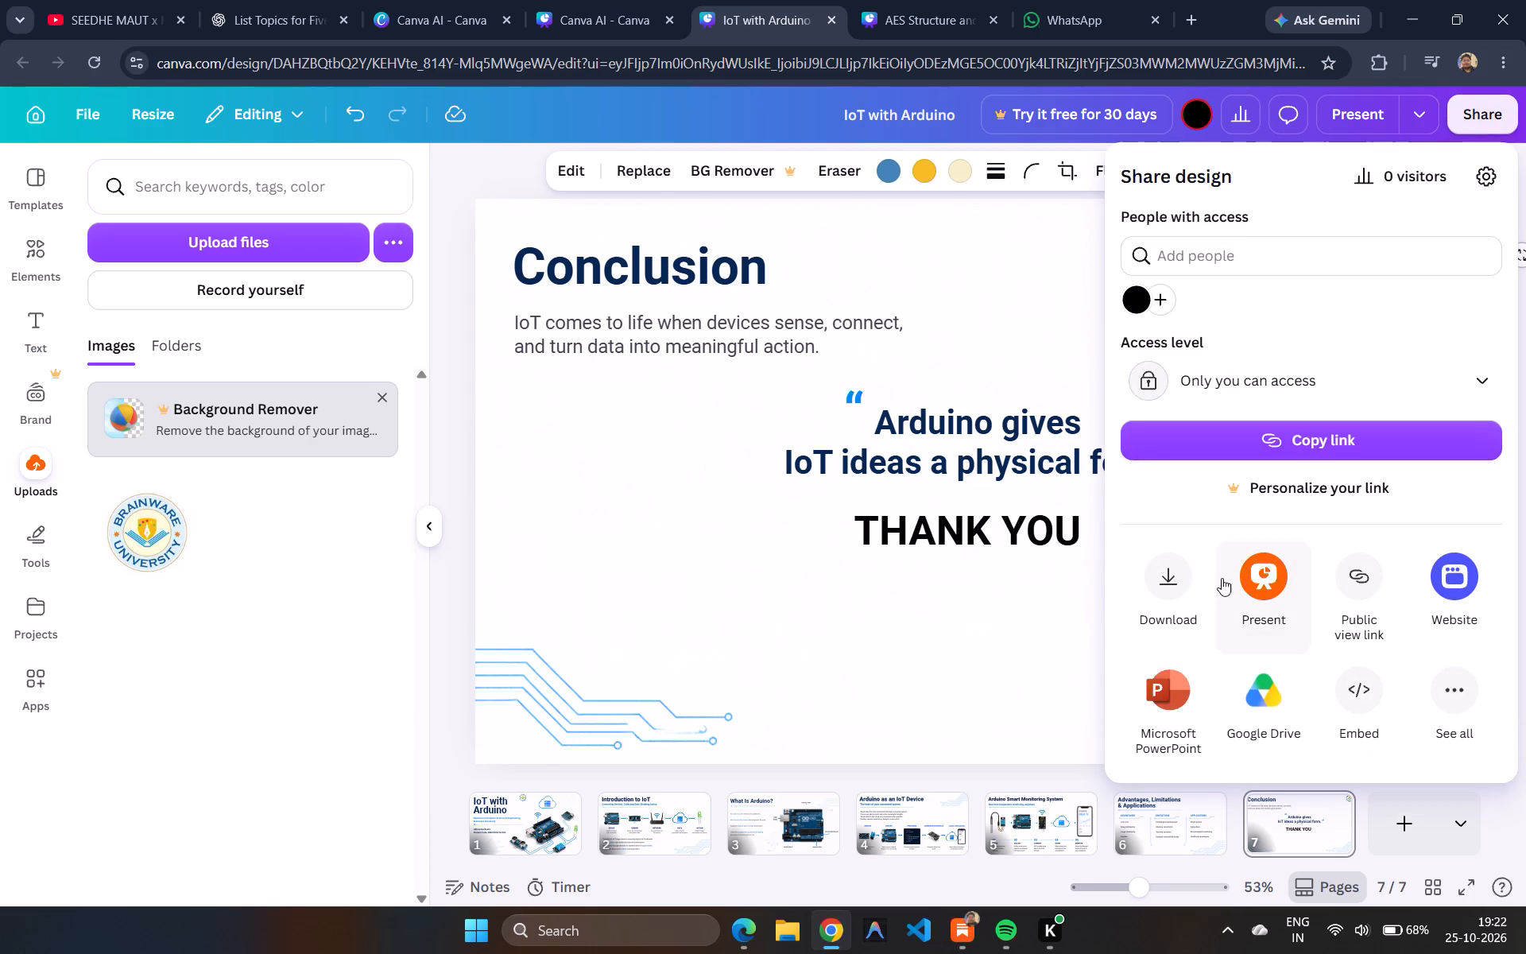
left_click(1189, 580)
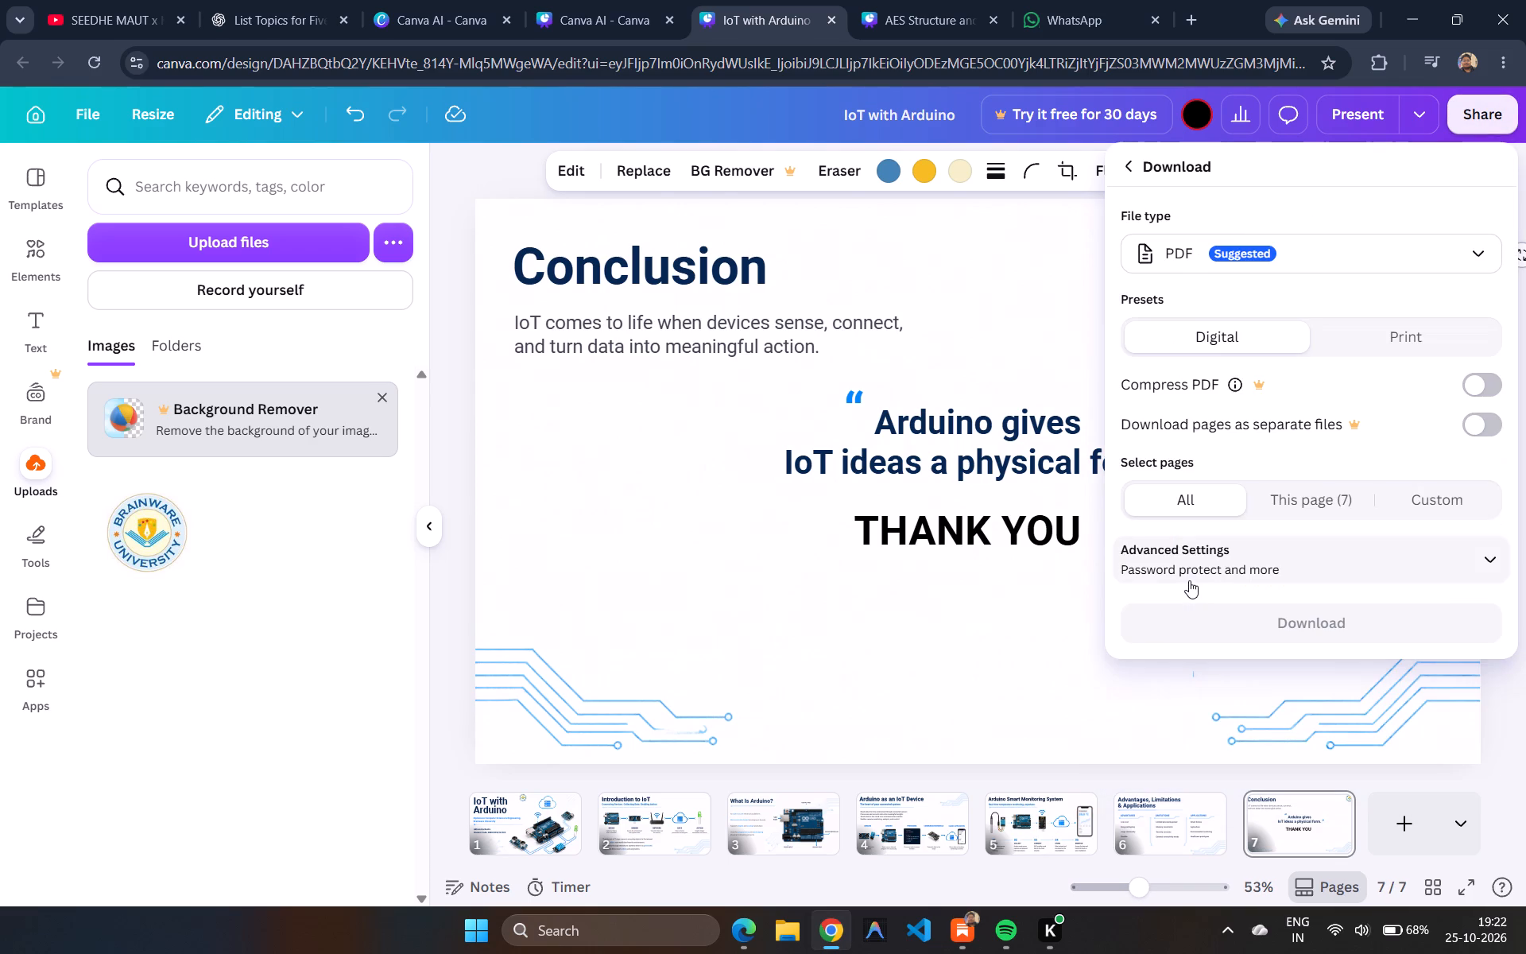
left_click(1210, 248)
left_click(1353, 241)
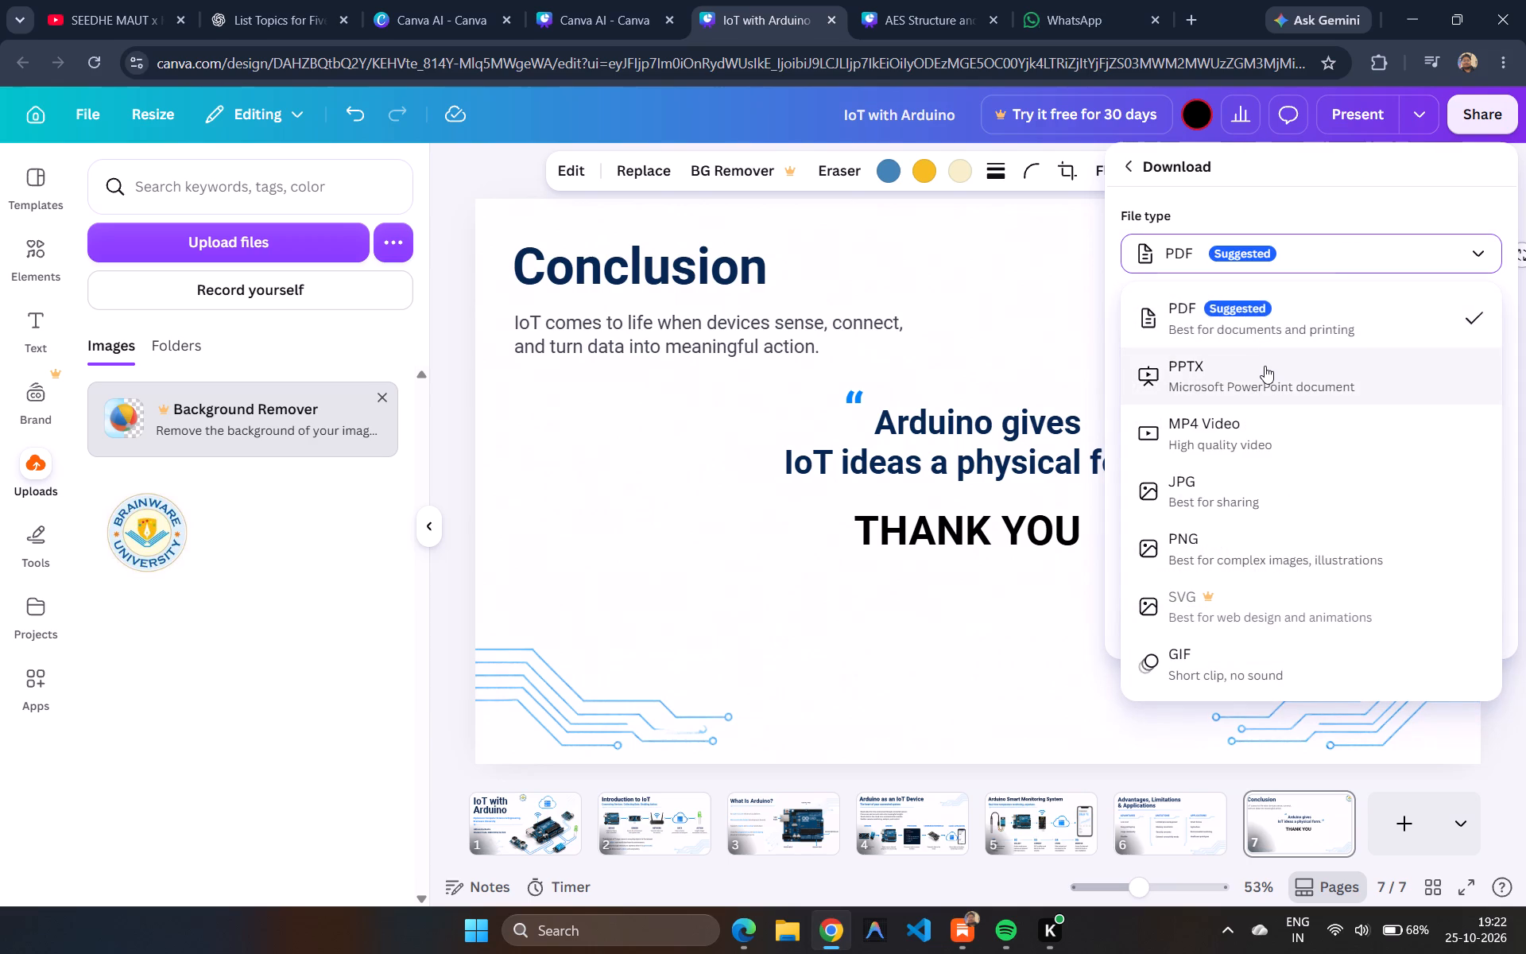
Download the IoT with Arduino deck as a PPTX file and dismiss the download notice.
left_click(1265, 366)
left_click(1268, 419)
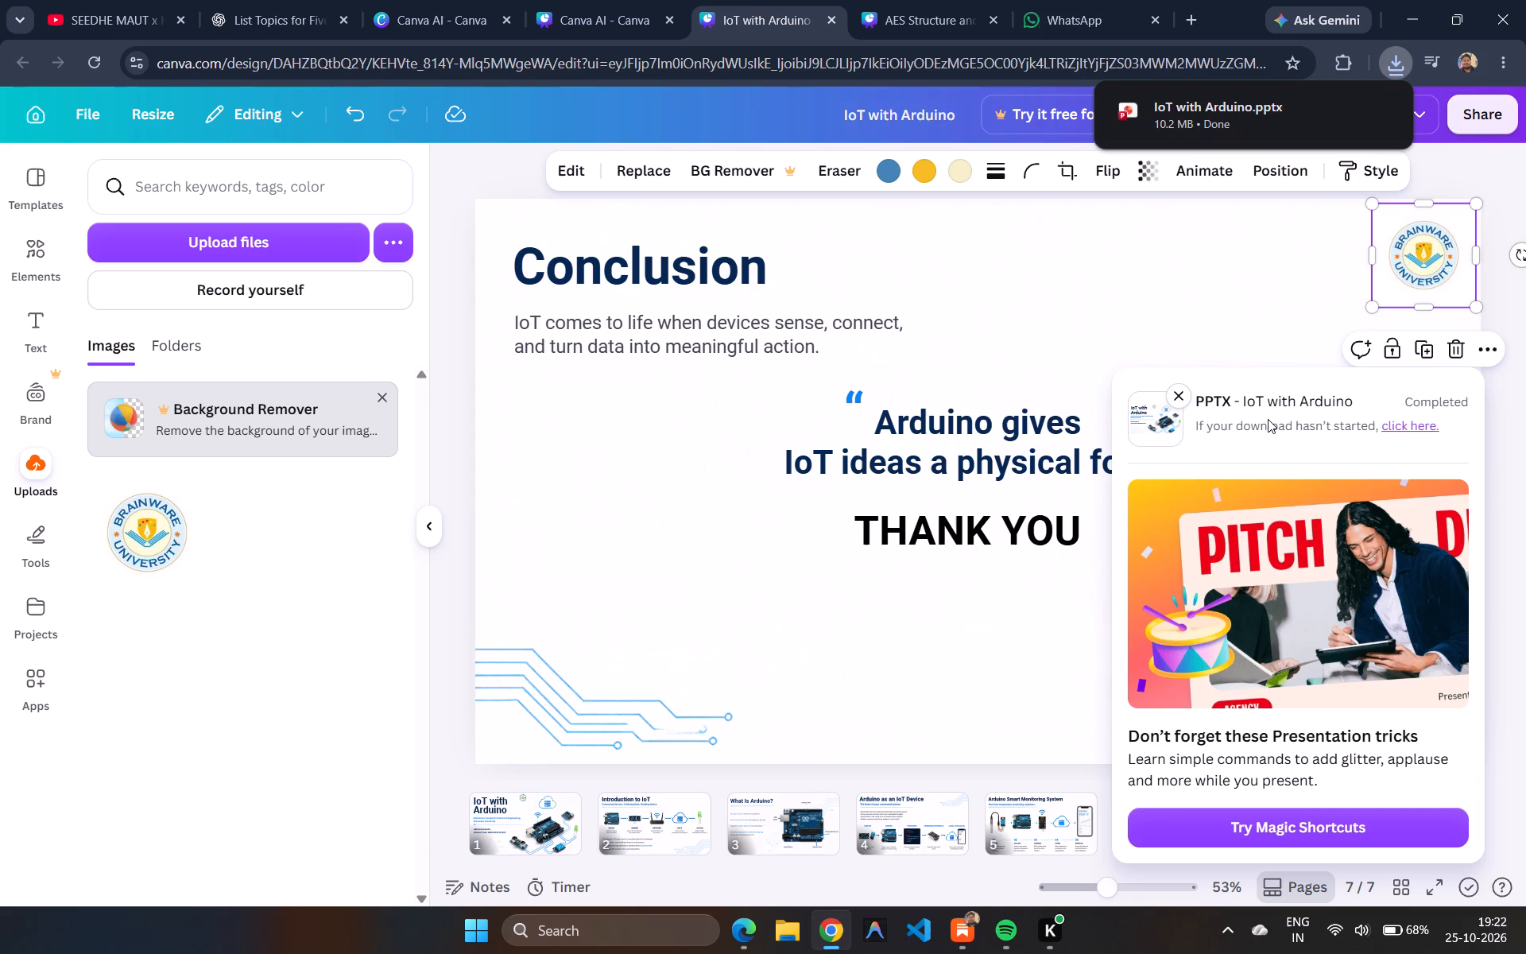
left_click(944, 655)
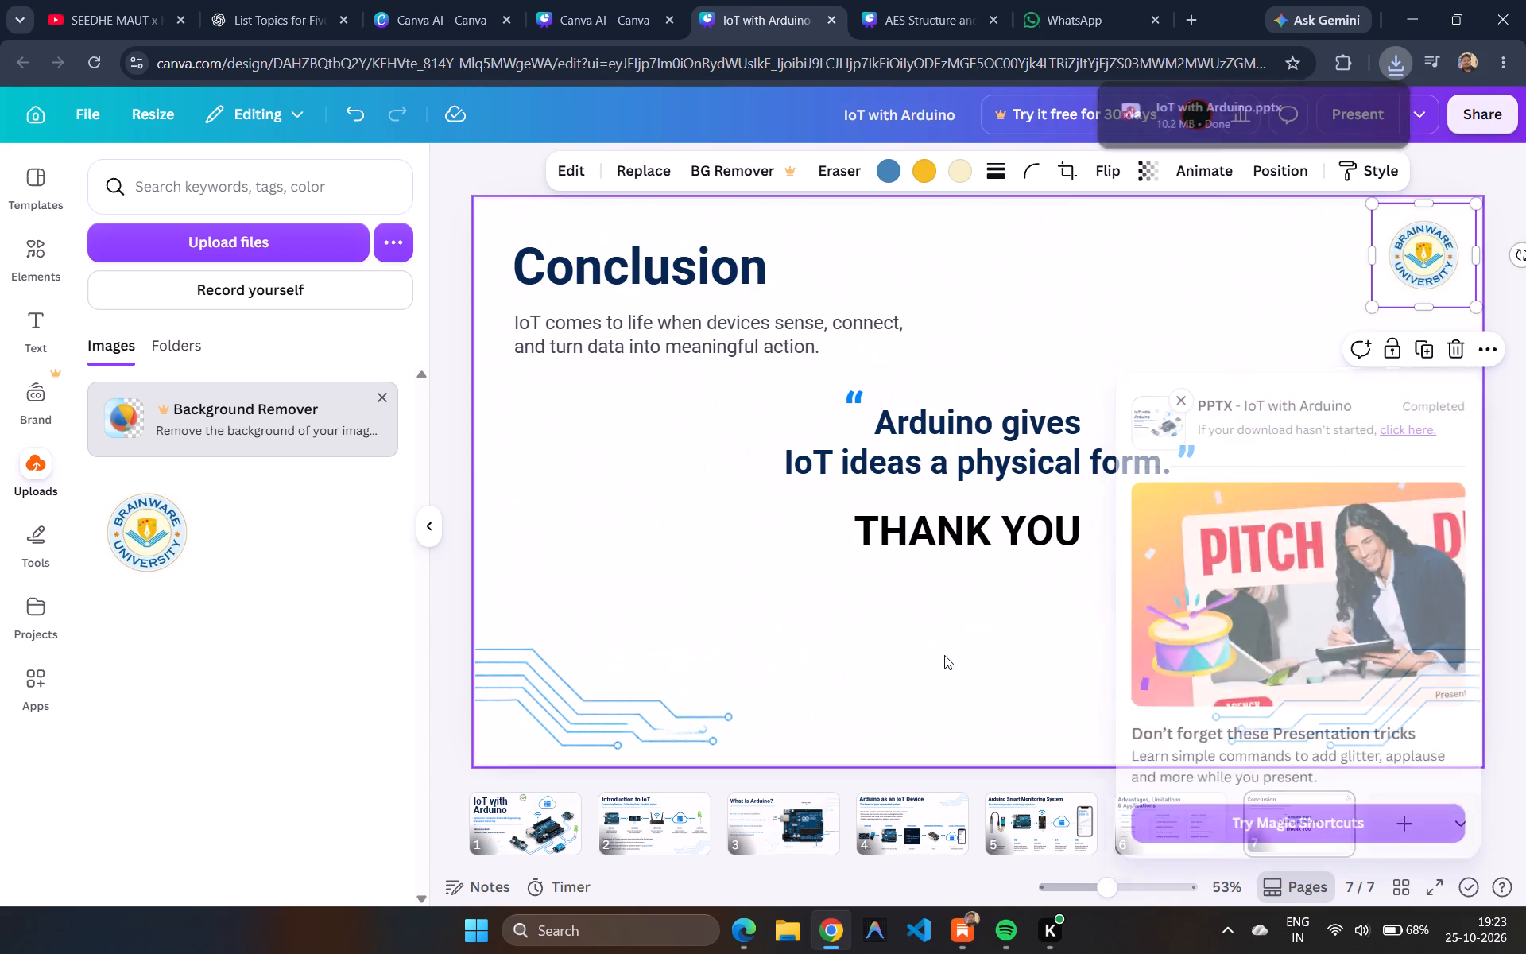
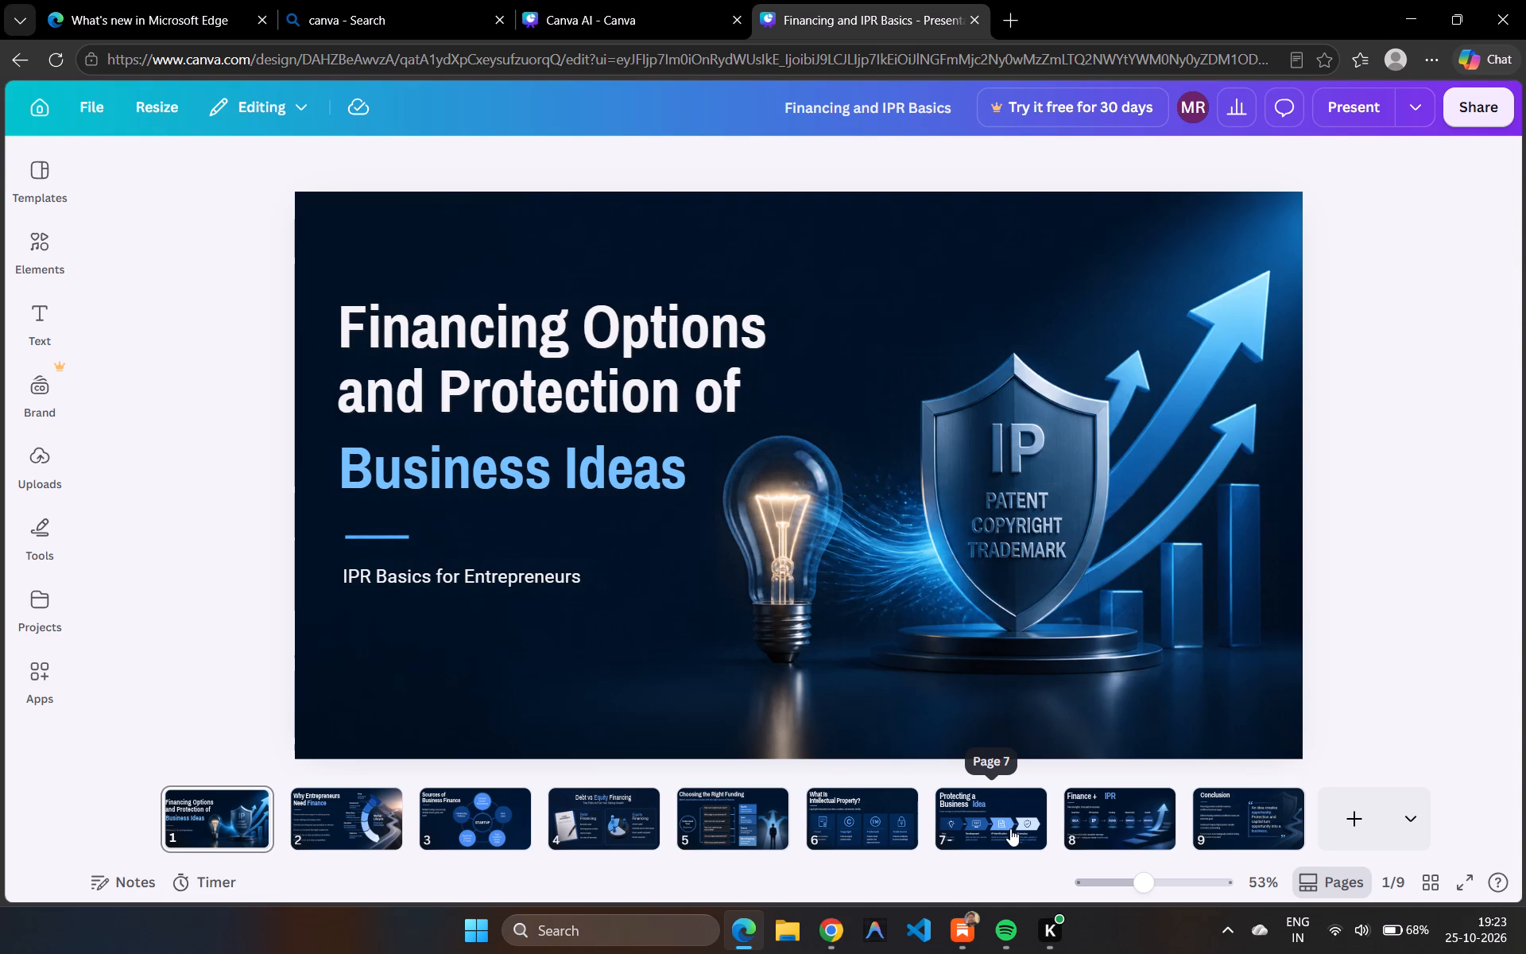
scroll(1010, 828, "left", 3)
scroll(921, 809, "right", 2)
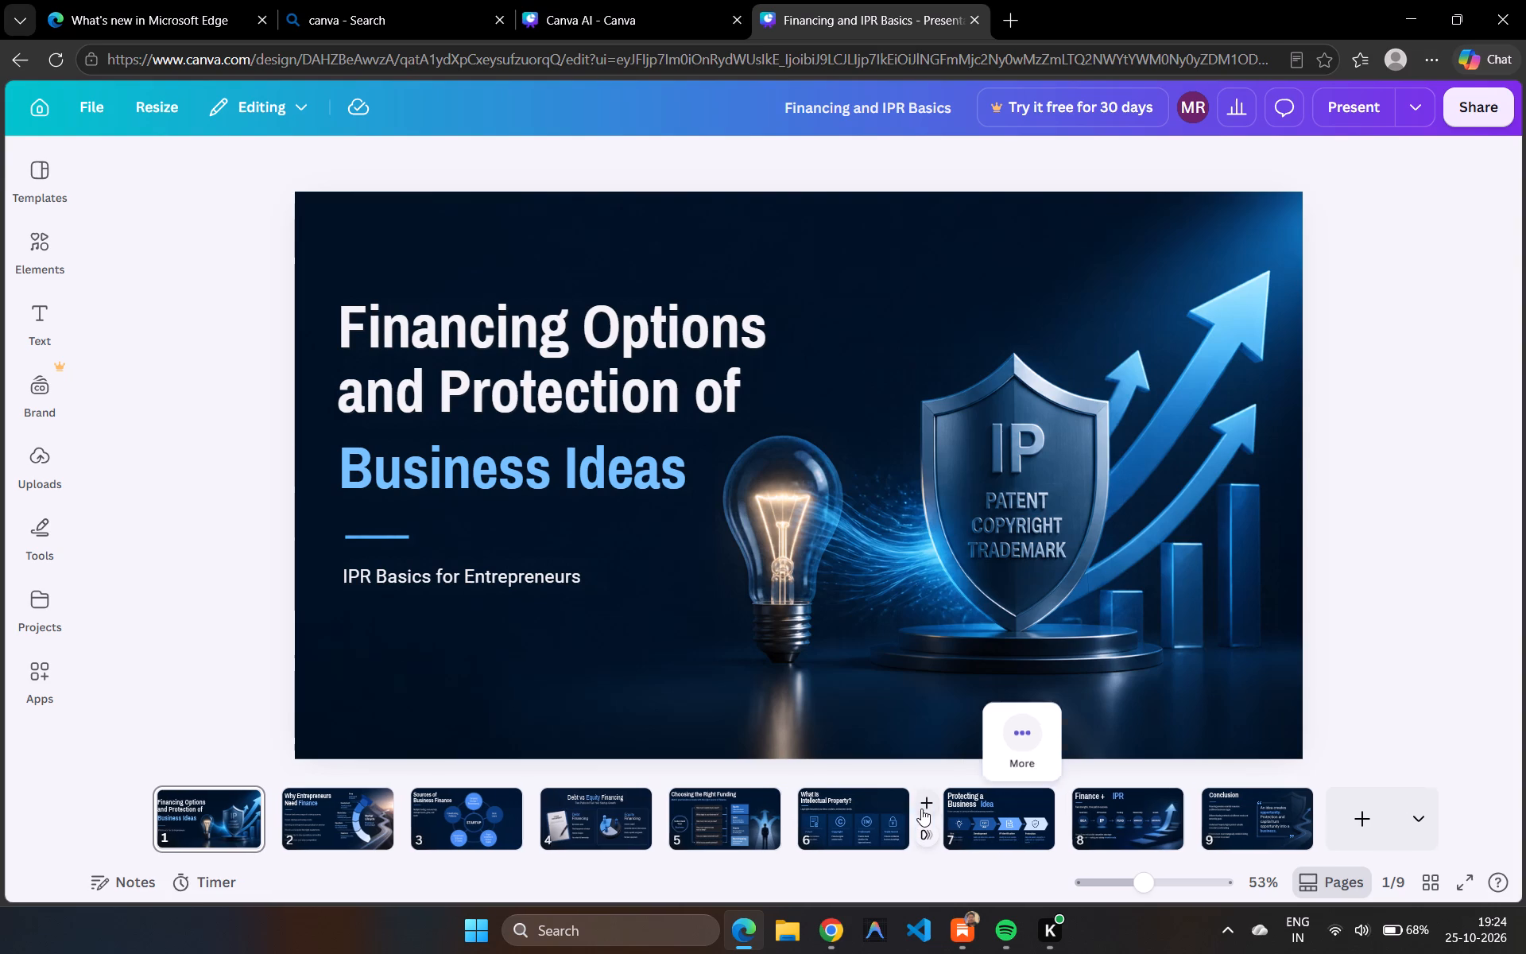
Look through the slides of the Financing and IPR Basics deck, including the Conclusion slide and the first content slides.
scroll(921, 809, "right", 1)
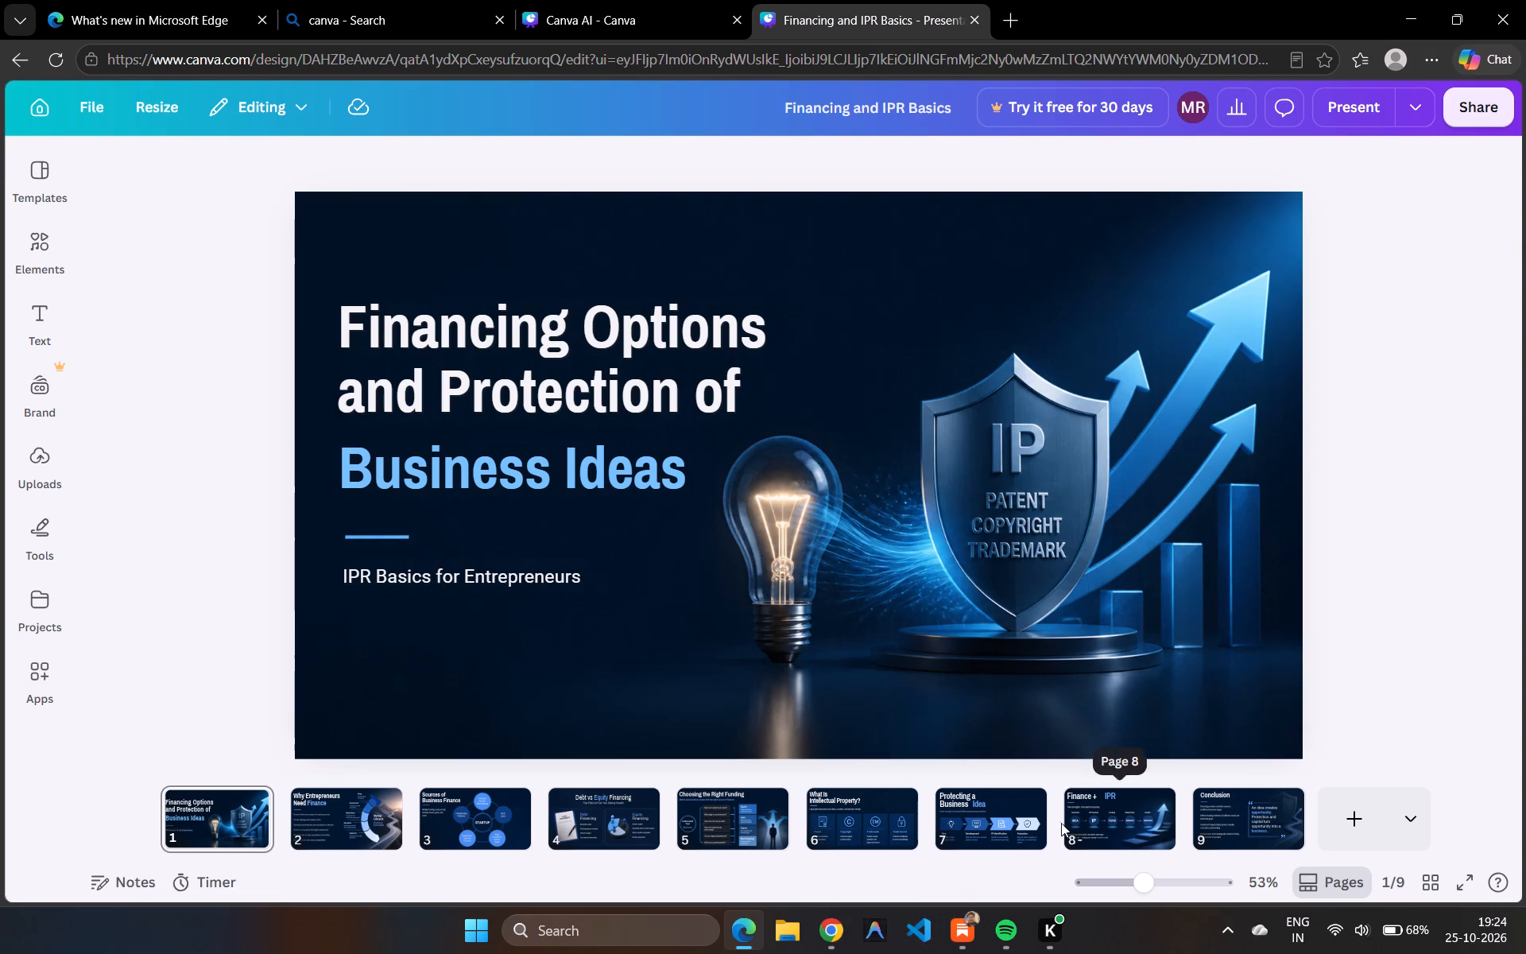
scroll(1017, 821, "left", 4)
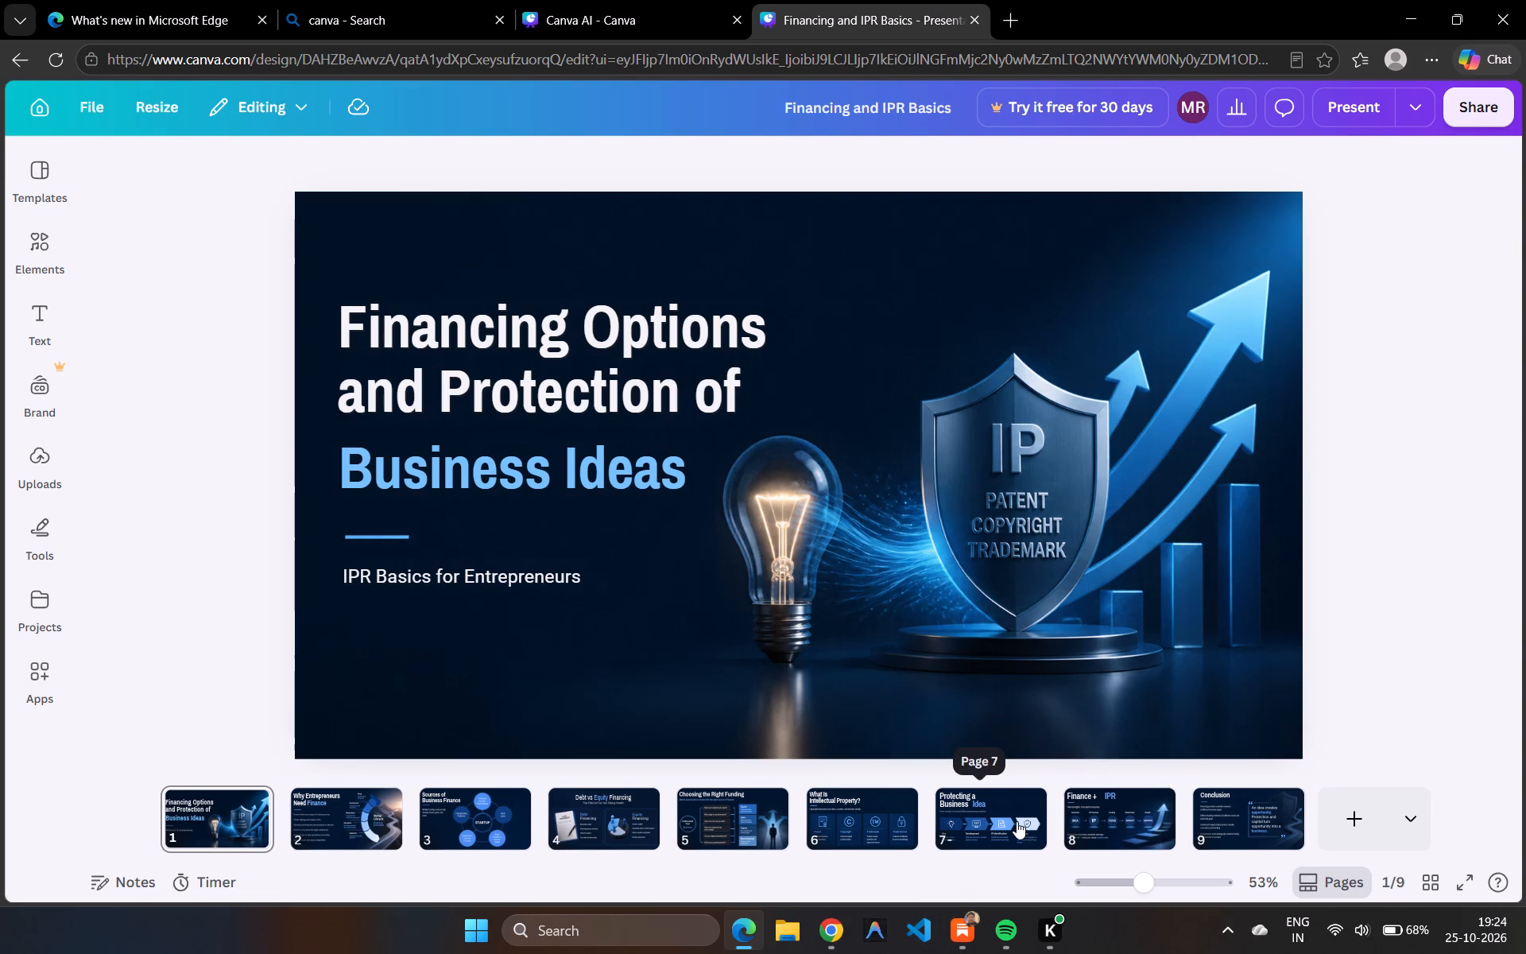
scroll(1017, 821, "left", 2)
left_click(1228, 797)
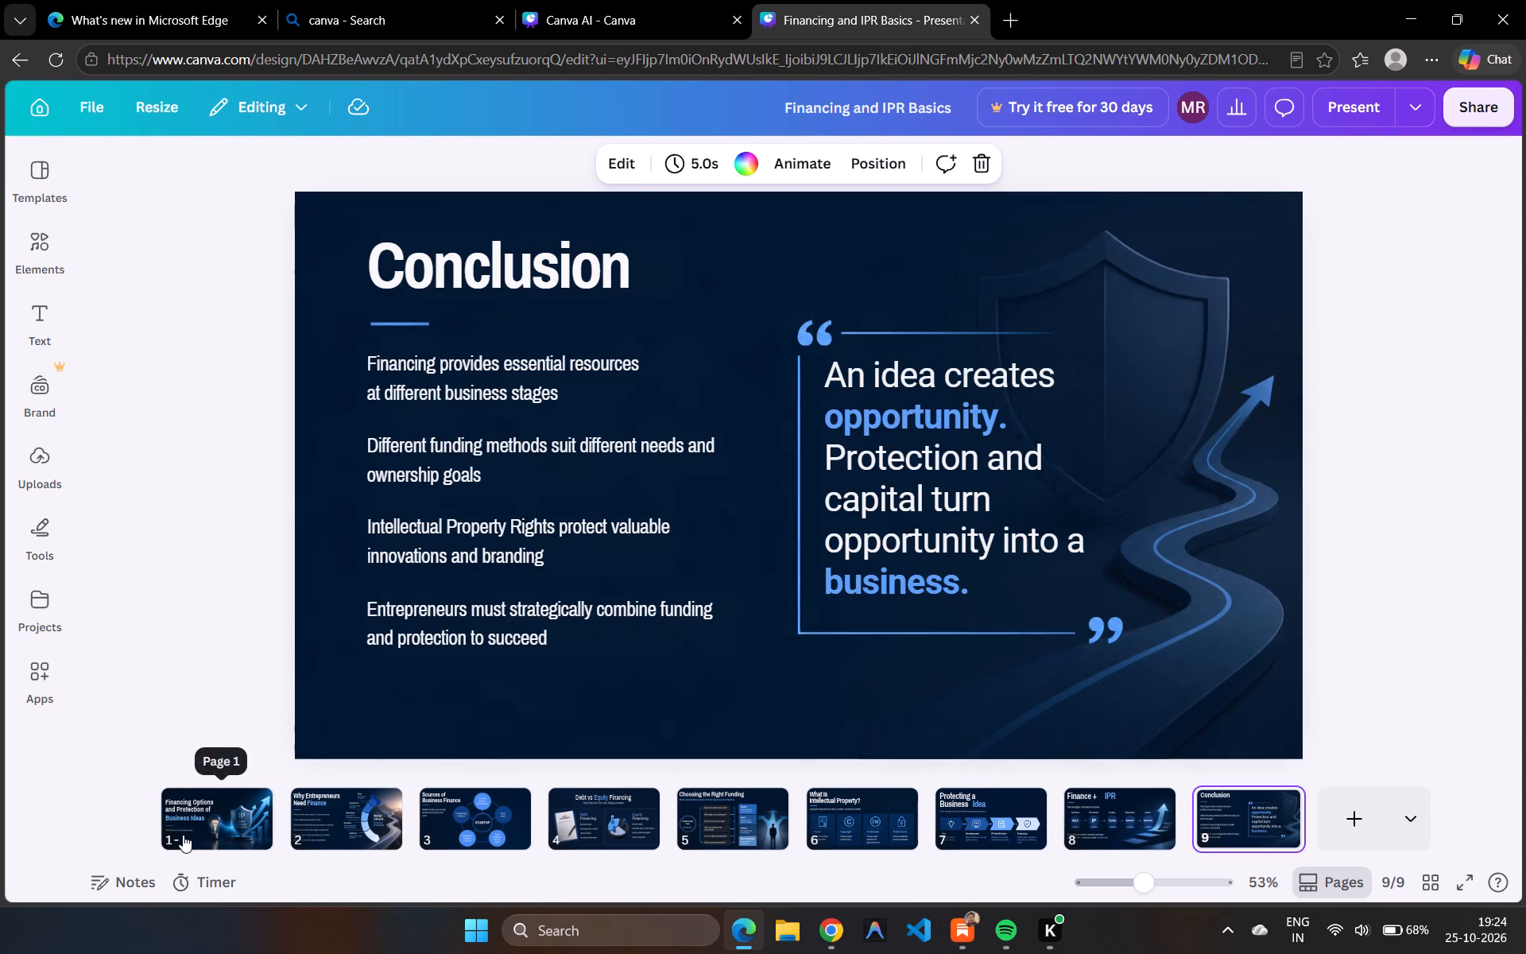
left_click(183, 835)
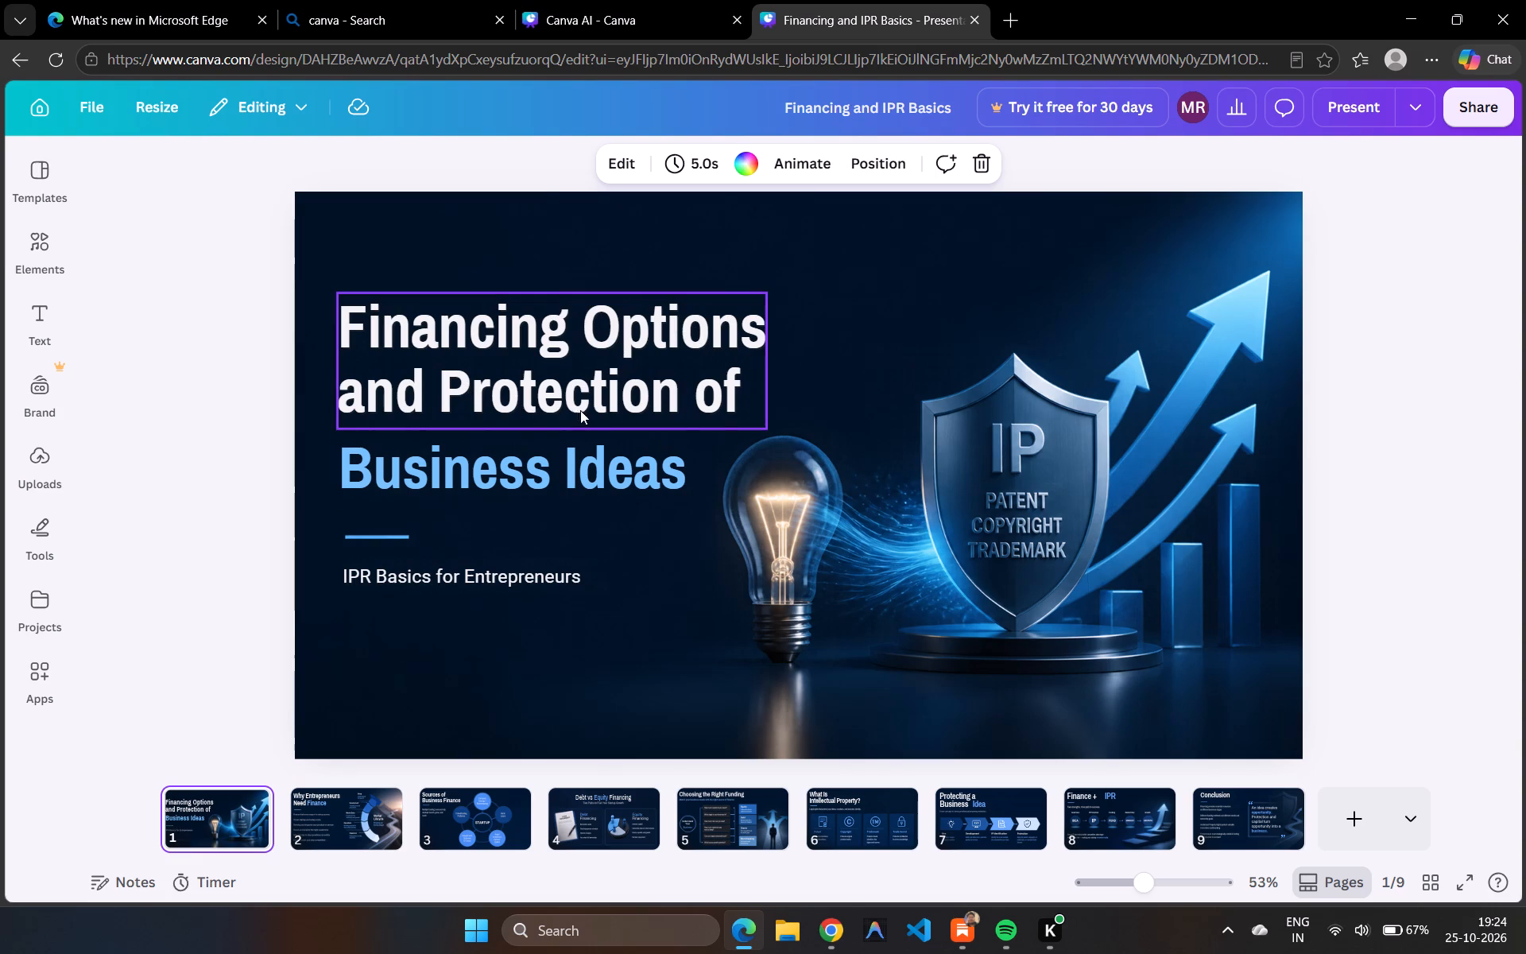
left_click(360, 805)
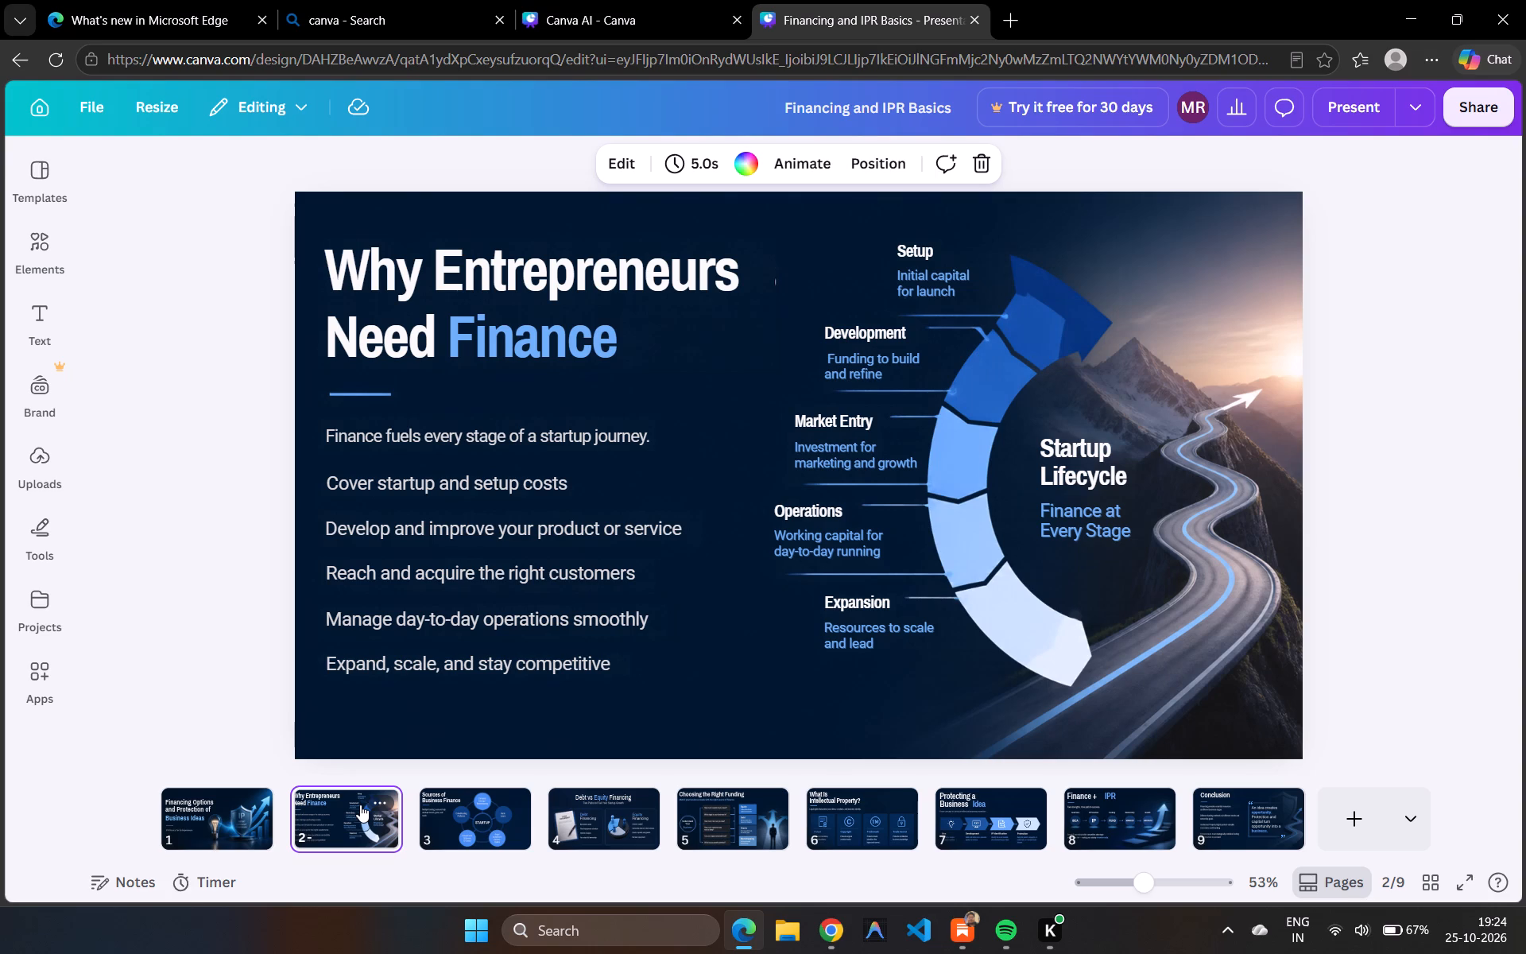
left_click(445, 798)
Add the uploaded Brainware University logo to the title slide, shrink it, and fit it into the slide's upper-right corner.
left_click(211, 817)
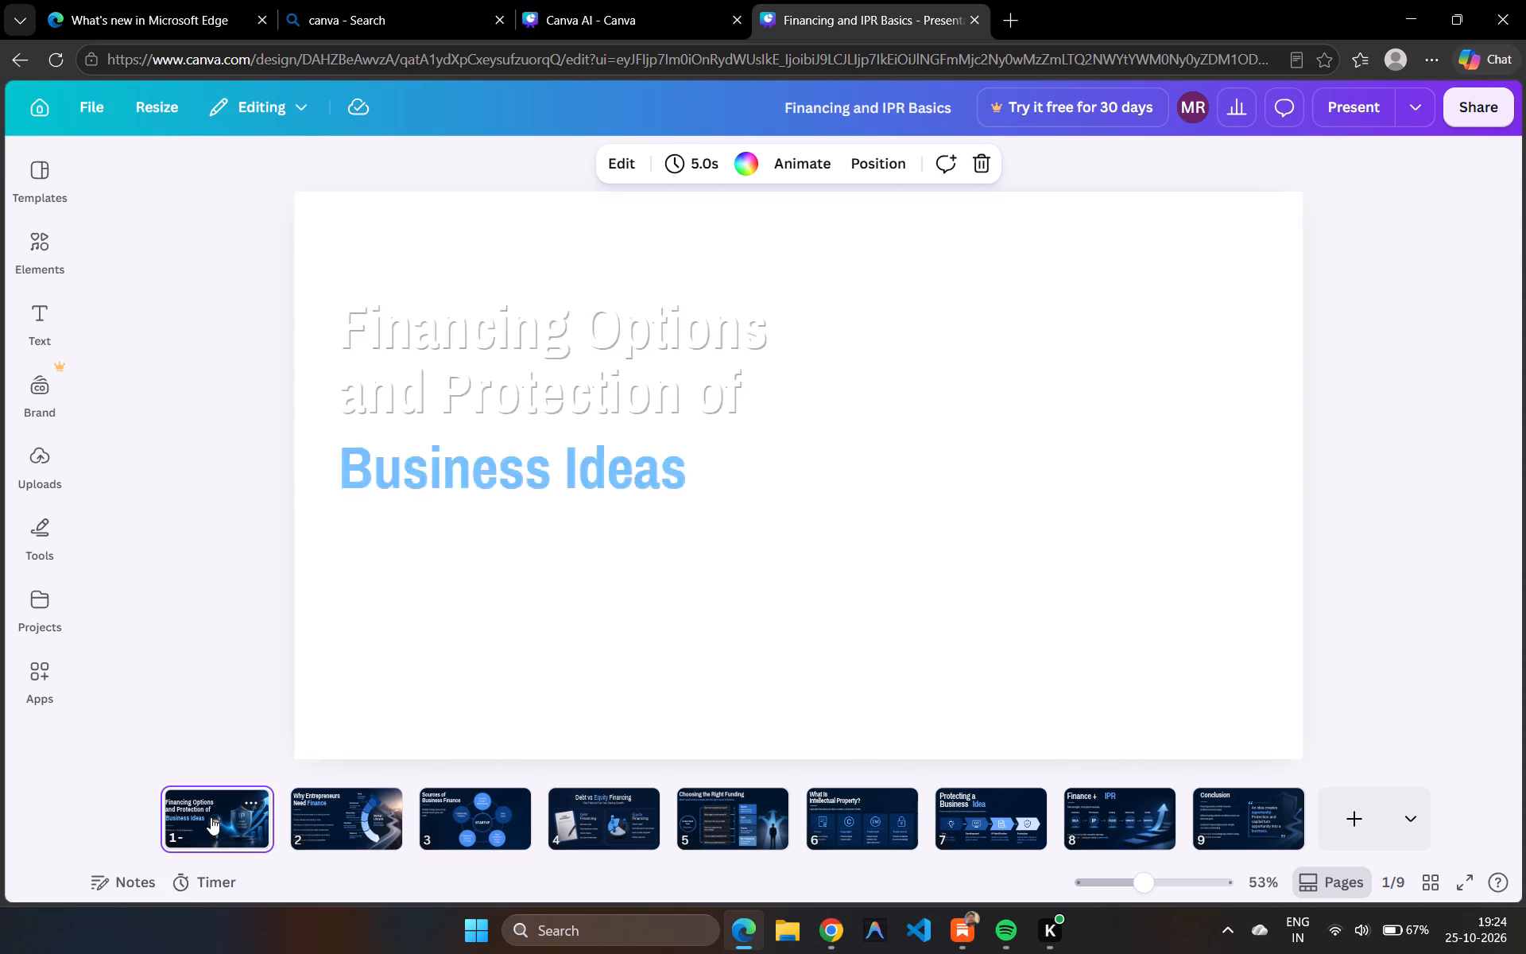
left_click(15, 451)
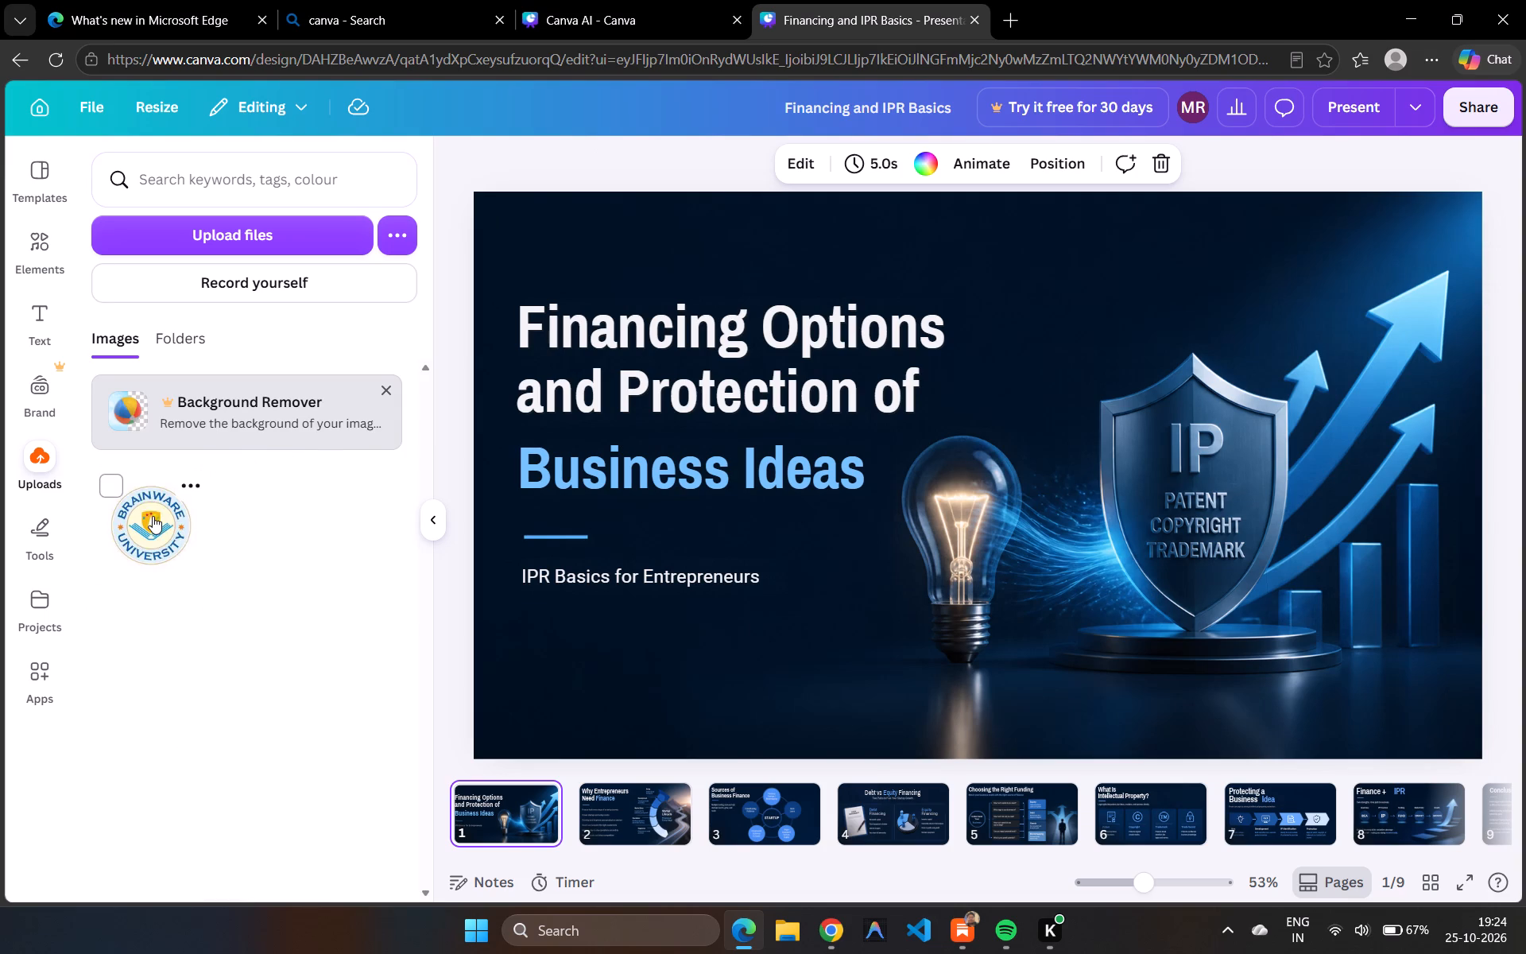
left_click_drag(153, 516, 1015, 314)
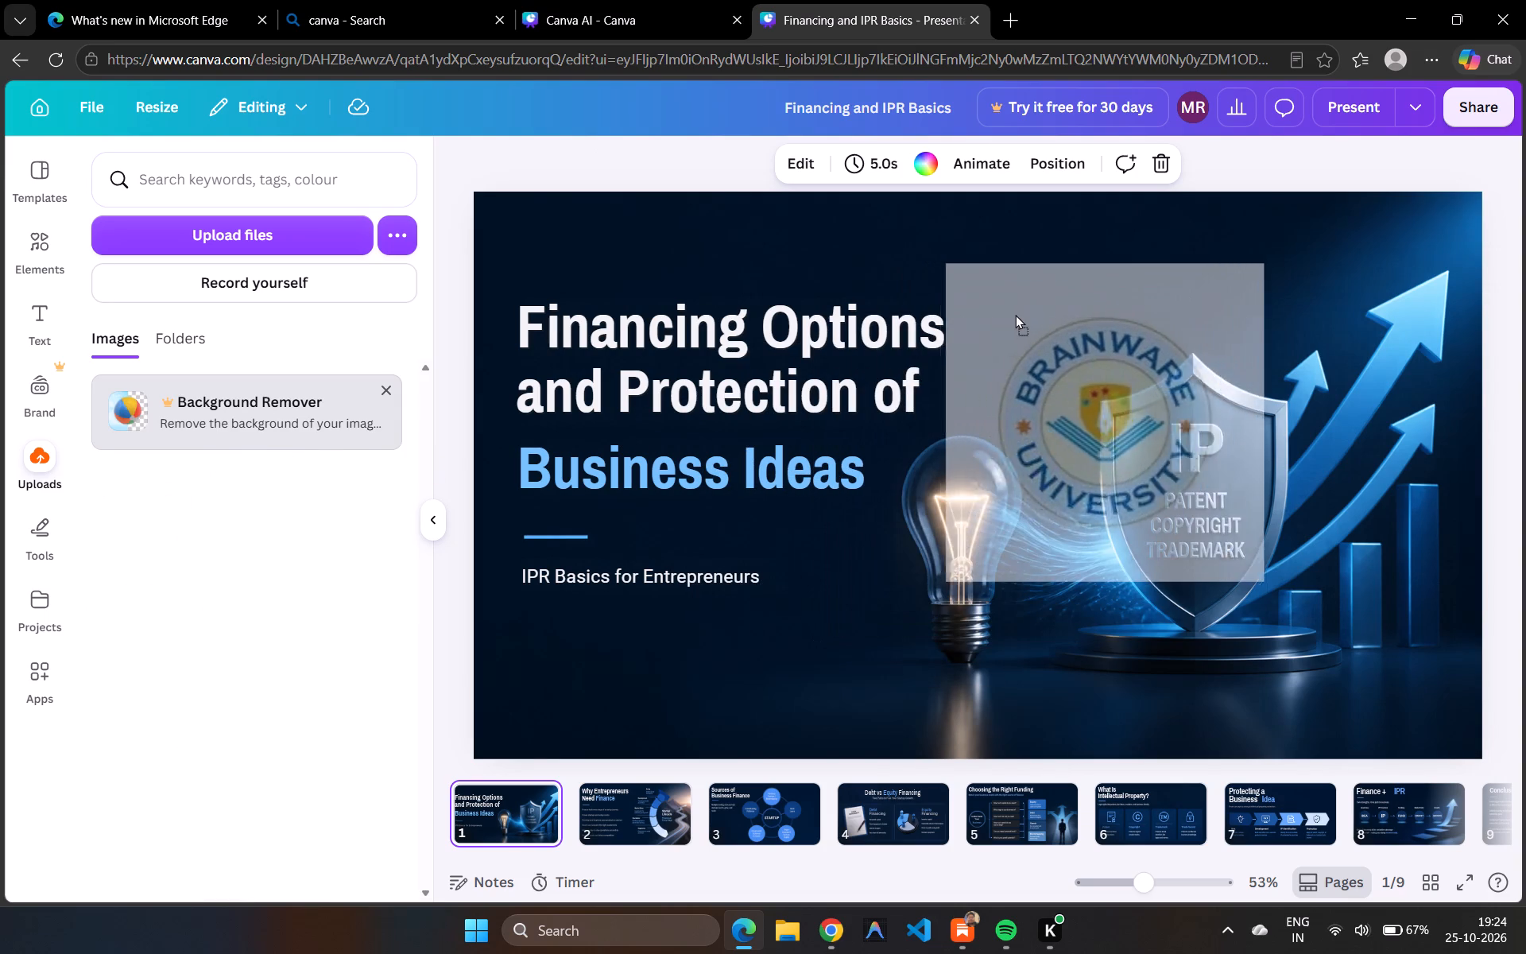
left_click_drag(1015, 314, 1021, 312)
left_click_drag(959, 577, 960, 576)
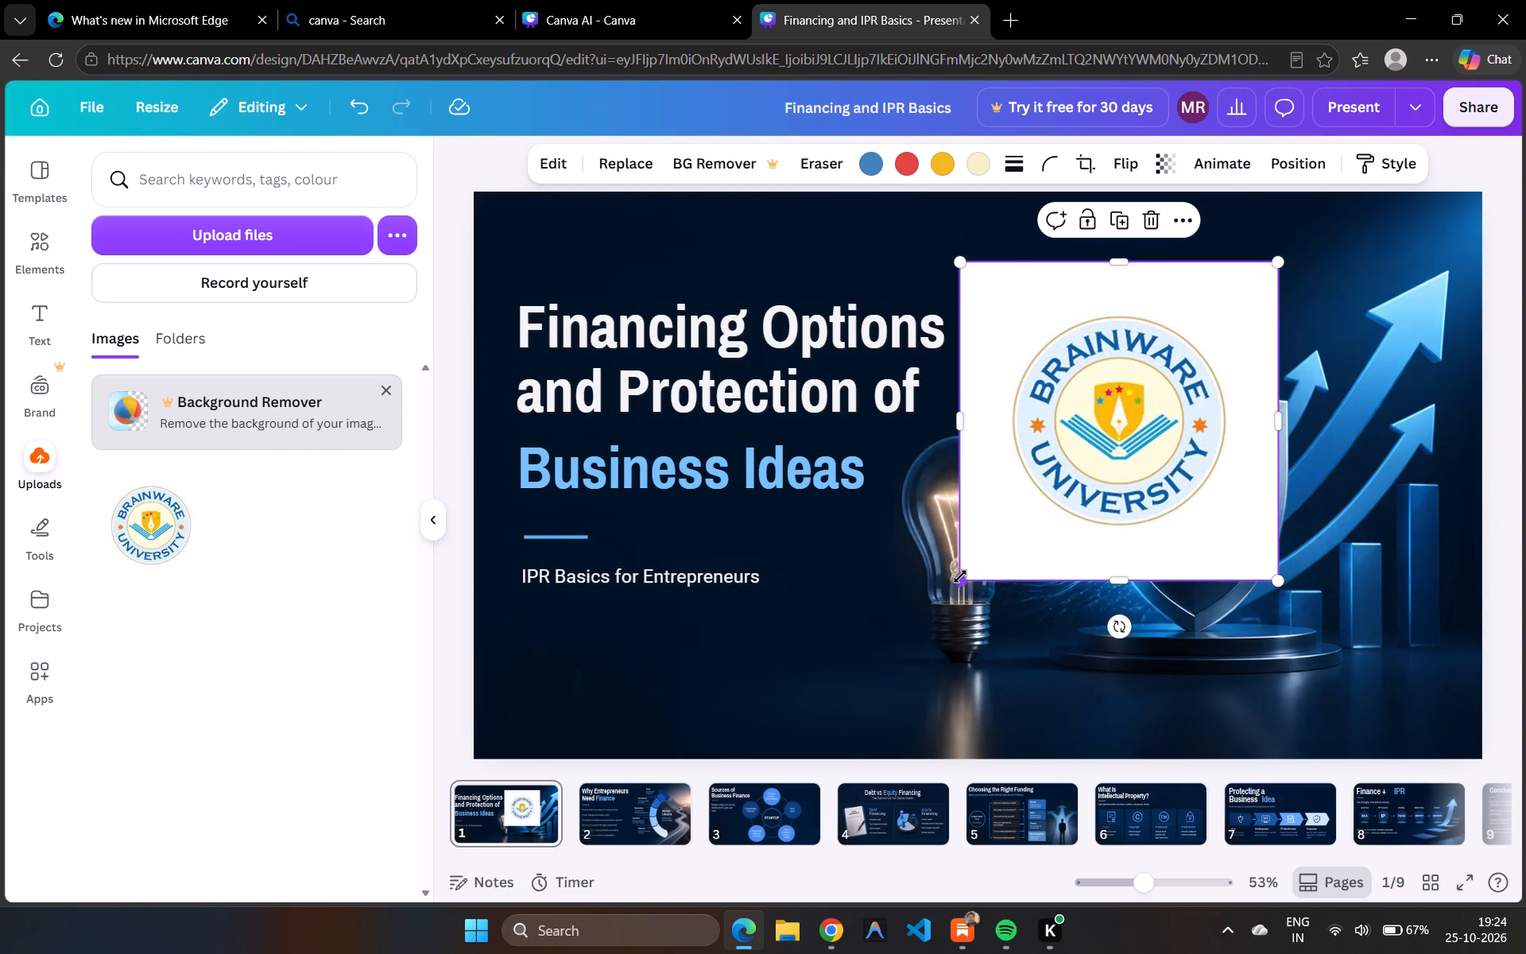
left_click_drag(960, 576, 1112, 360)
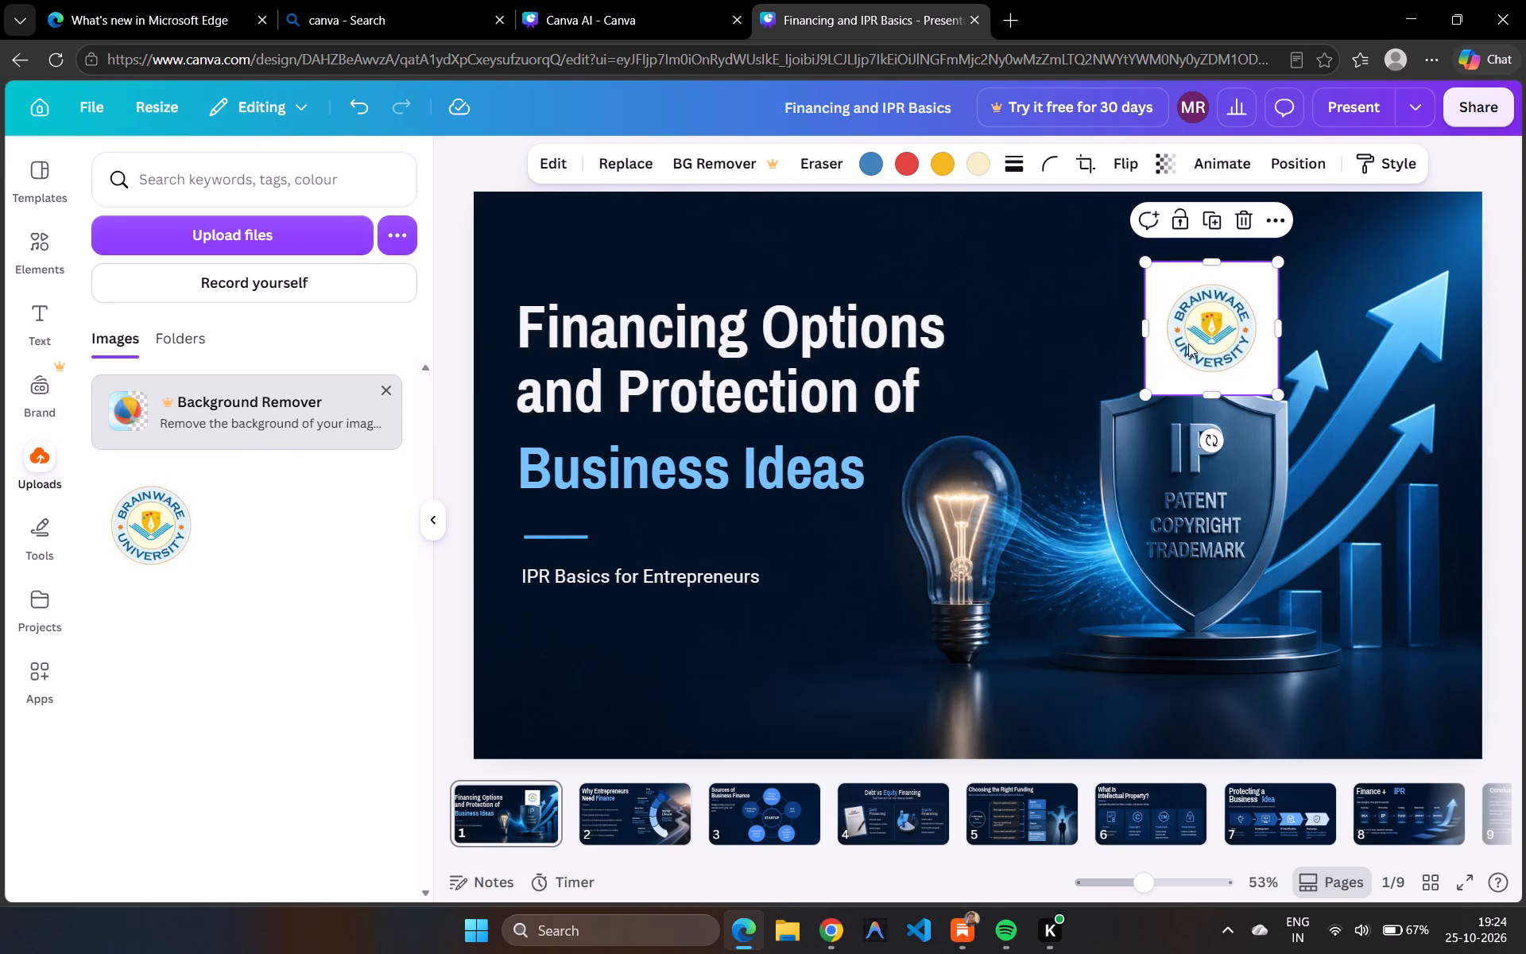
left_click_drag(1198, 331, 1425, 266)
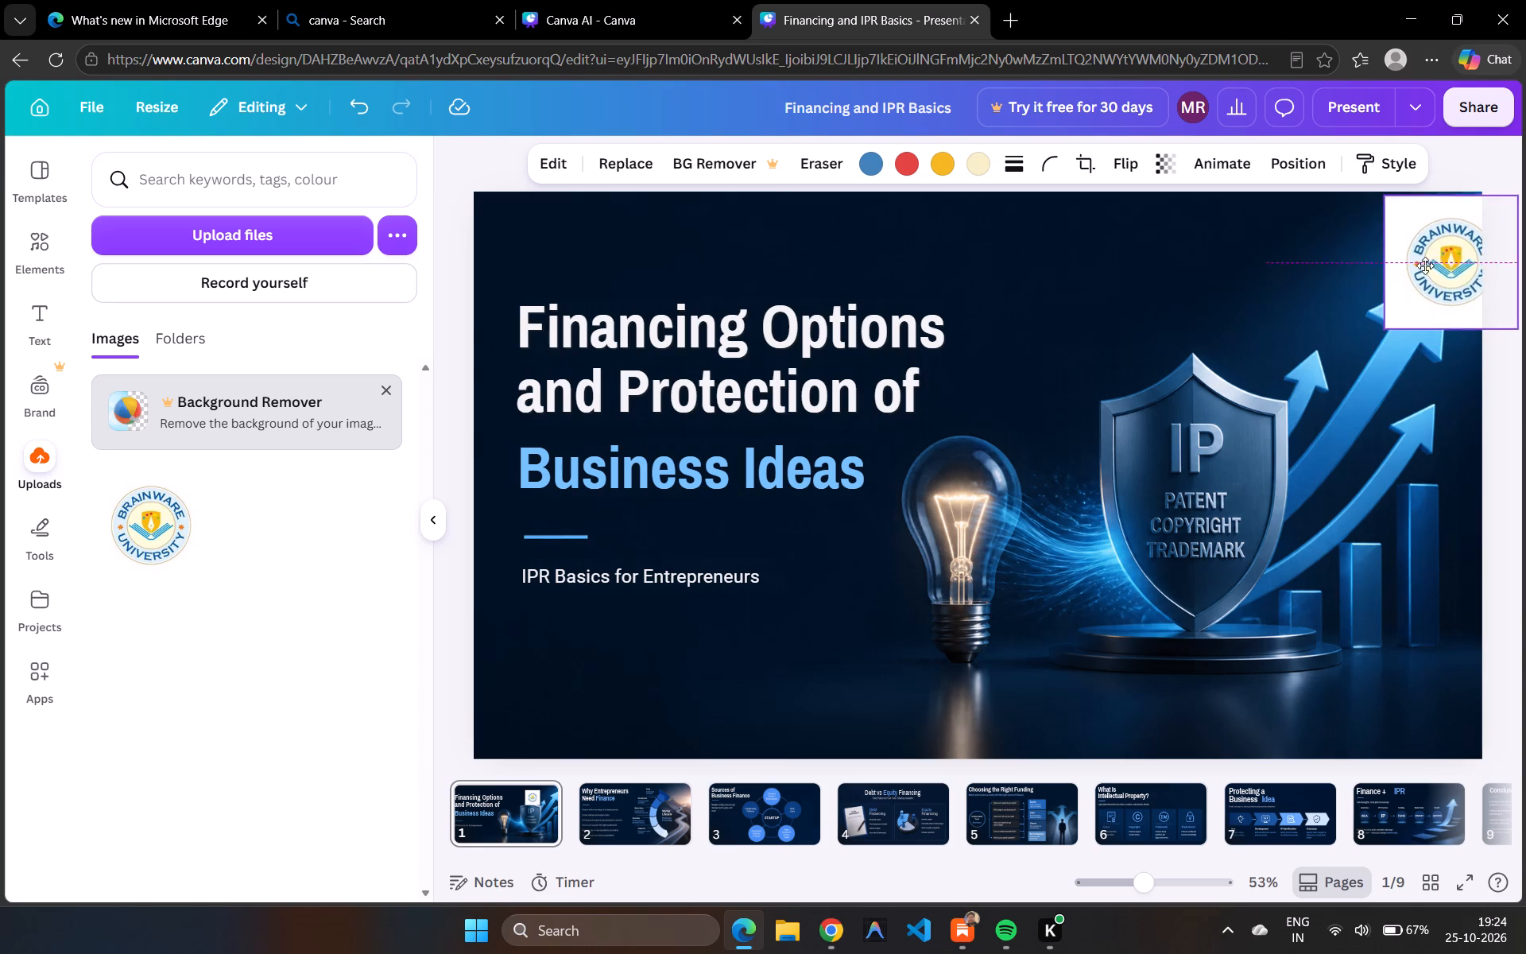
left_click_drag(1425, 266, 1396, 259)
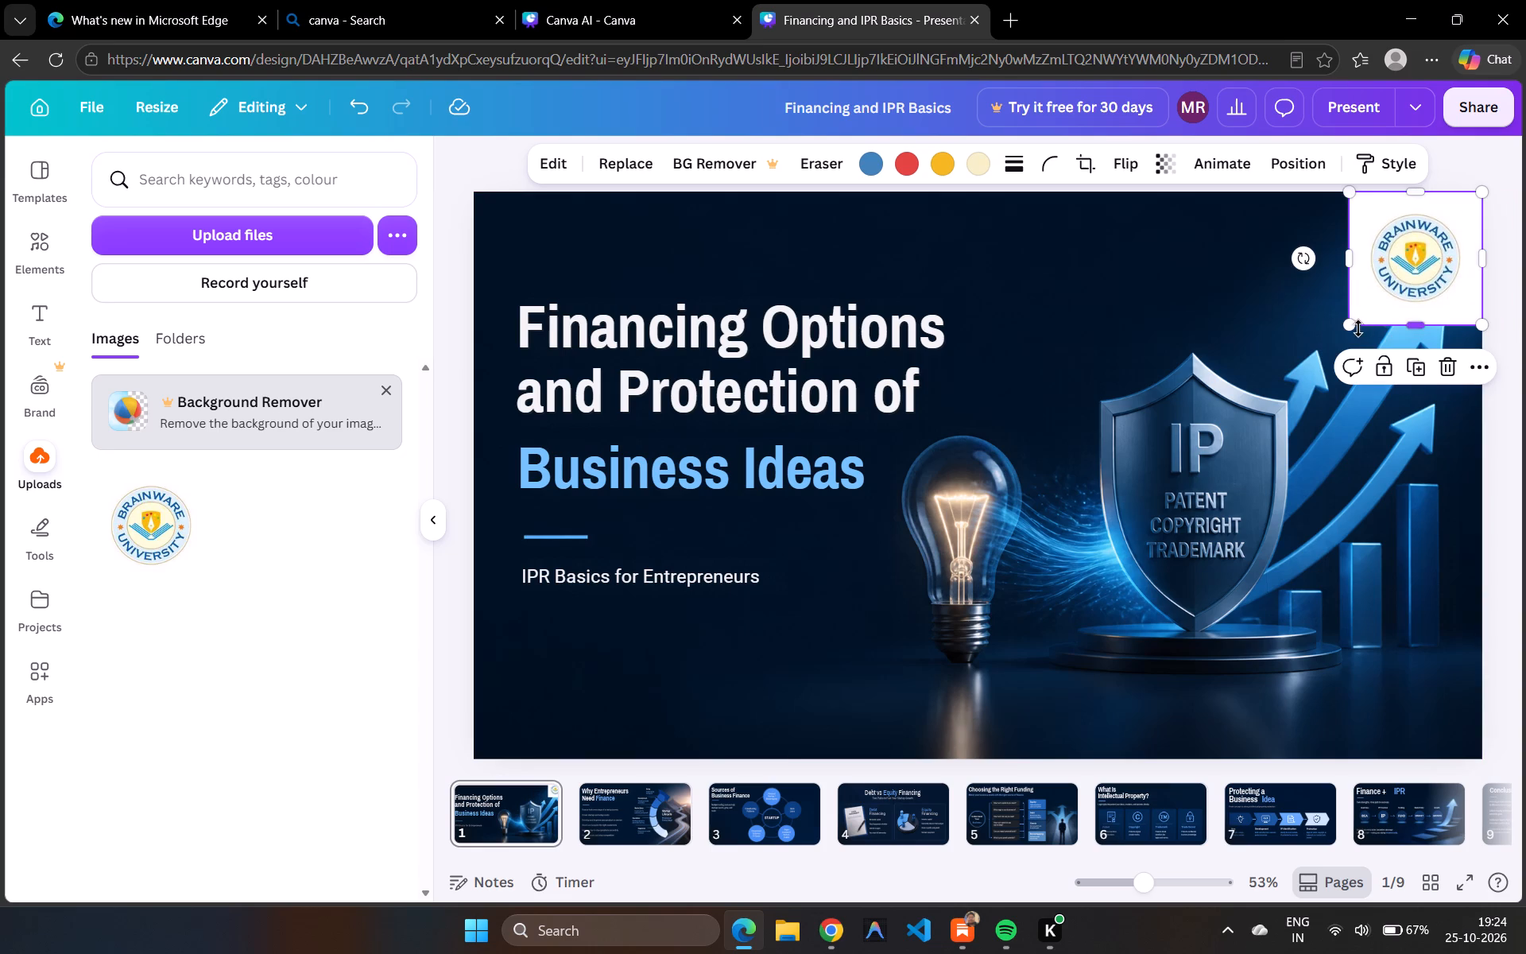
left_click_drag(1353, 329, 1400, 260)
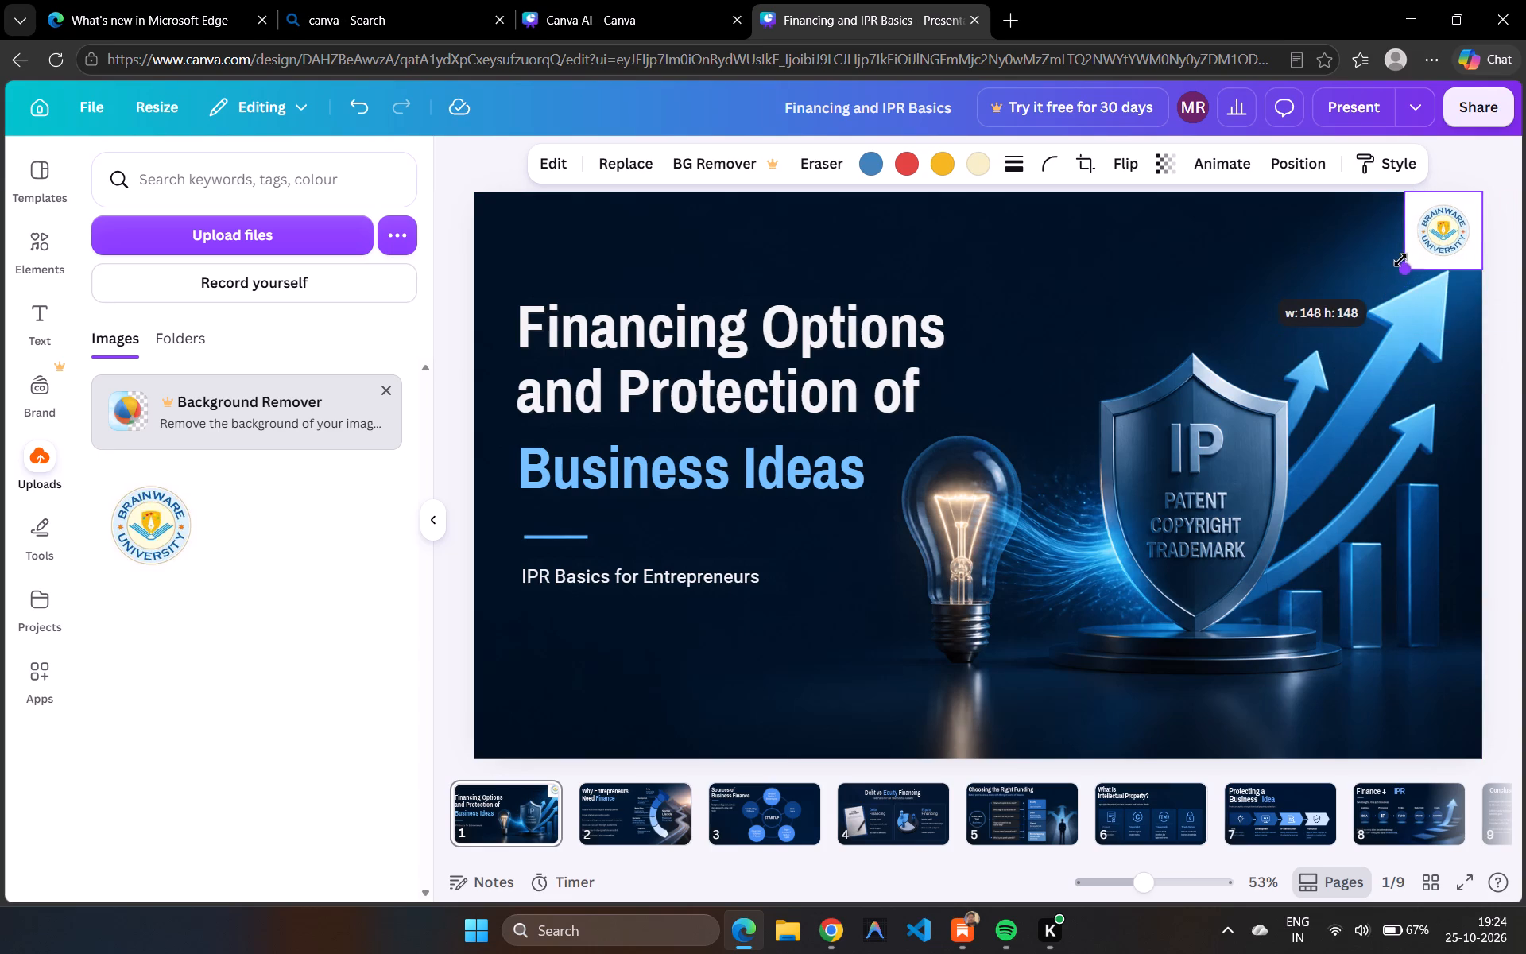
left_click_drag(1400, 260, 1403, 254)
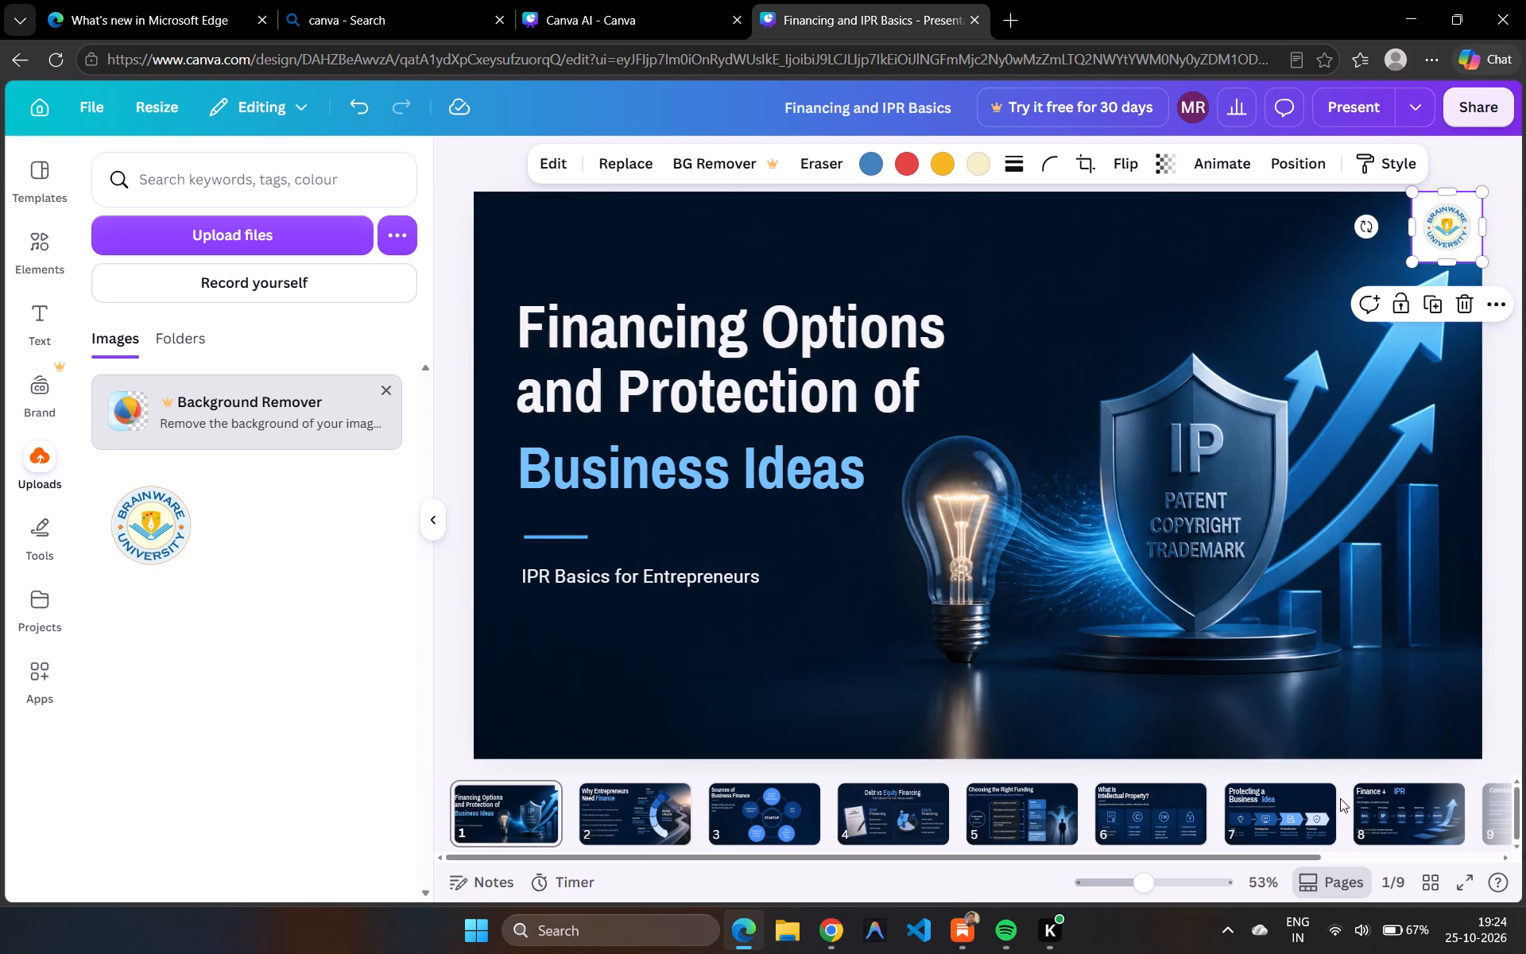
Add the uploaded Brainware University logo to the Conclusion slide and place it in the slide's upper-right corner.
scroll(1340, 798, "left", 9)
left_click(1326, 838)
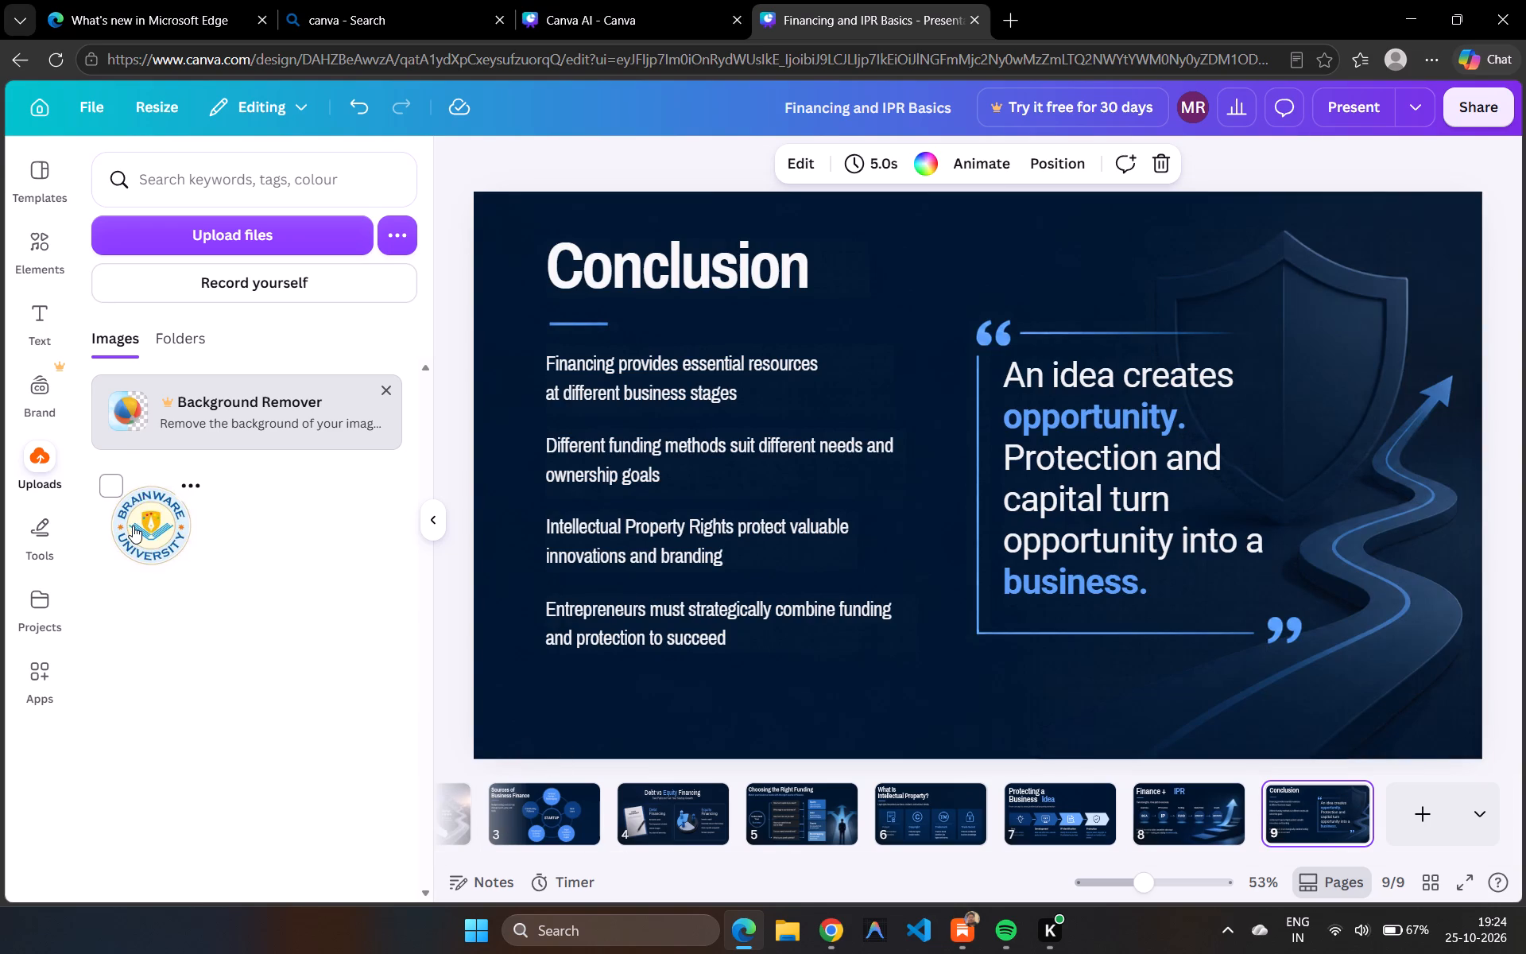
left_click_drag(133, 525, 615, 402)
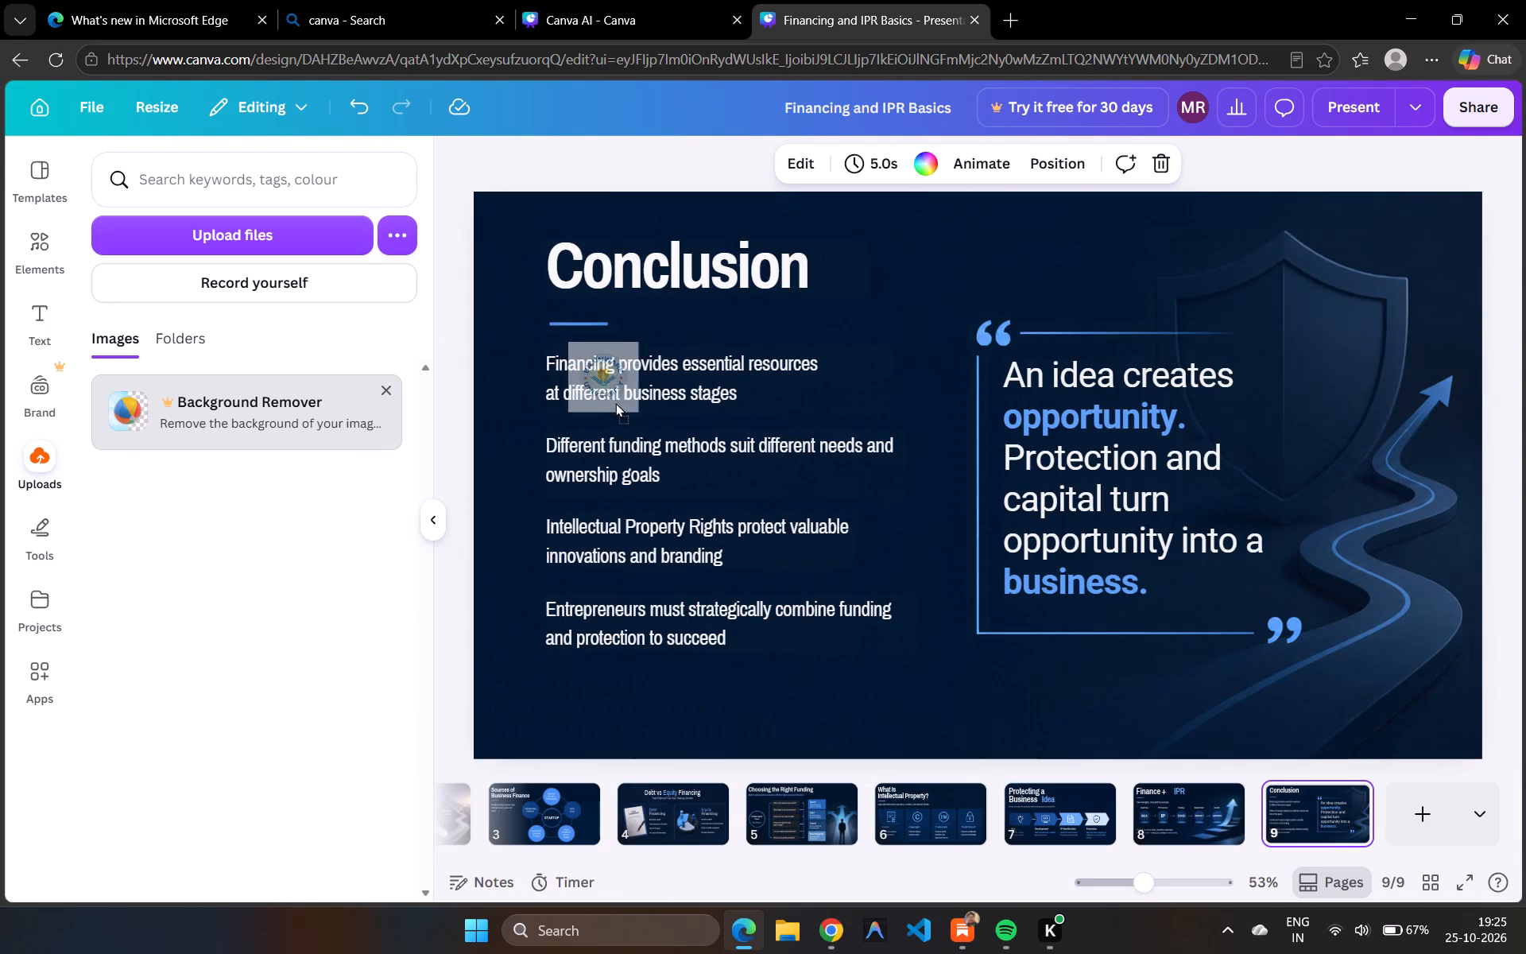
left_click_drag(615, 402, 957, 399)
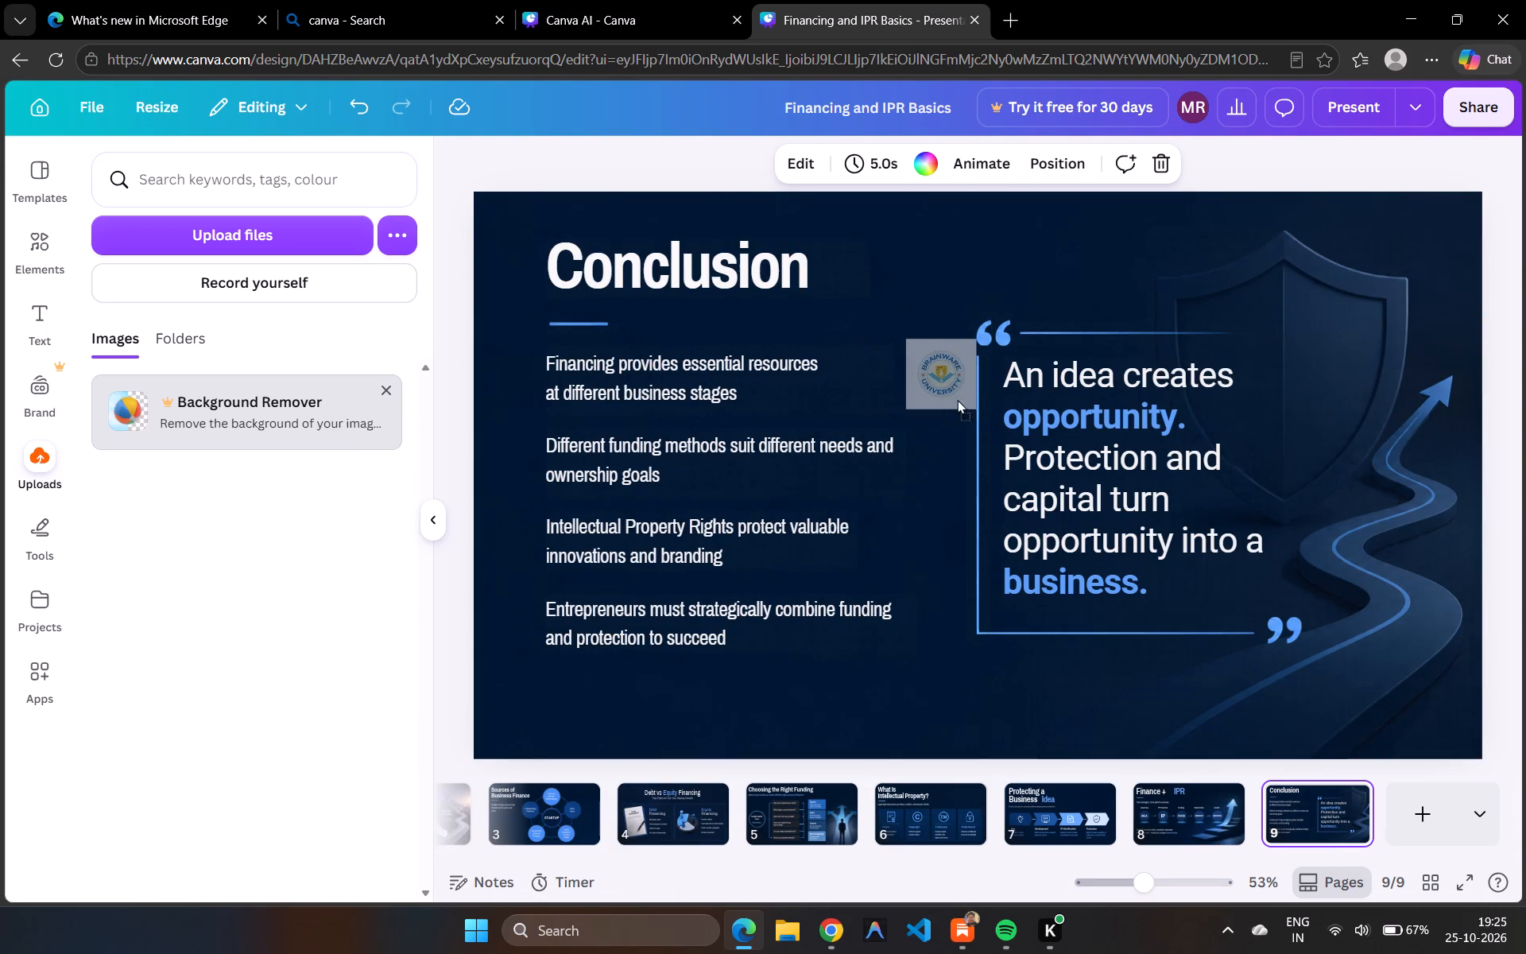
left_click_drag(957, 399, 1175, 292)
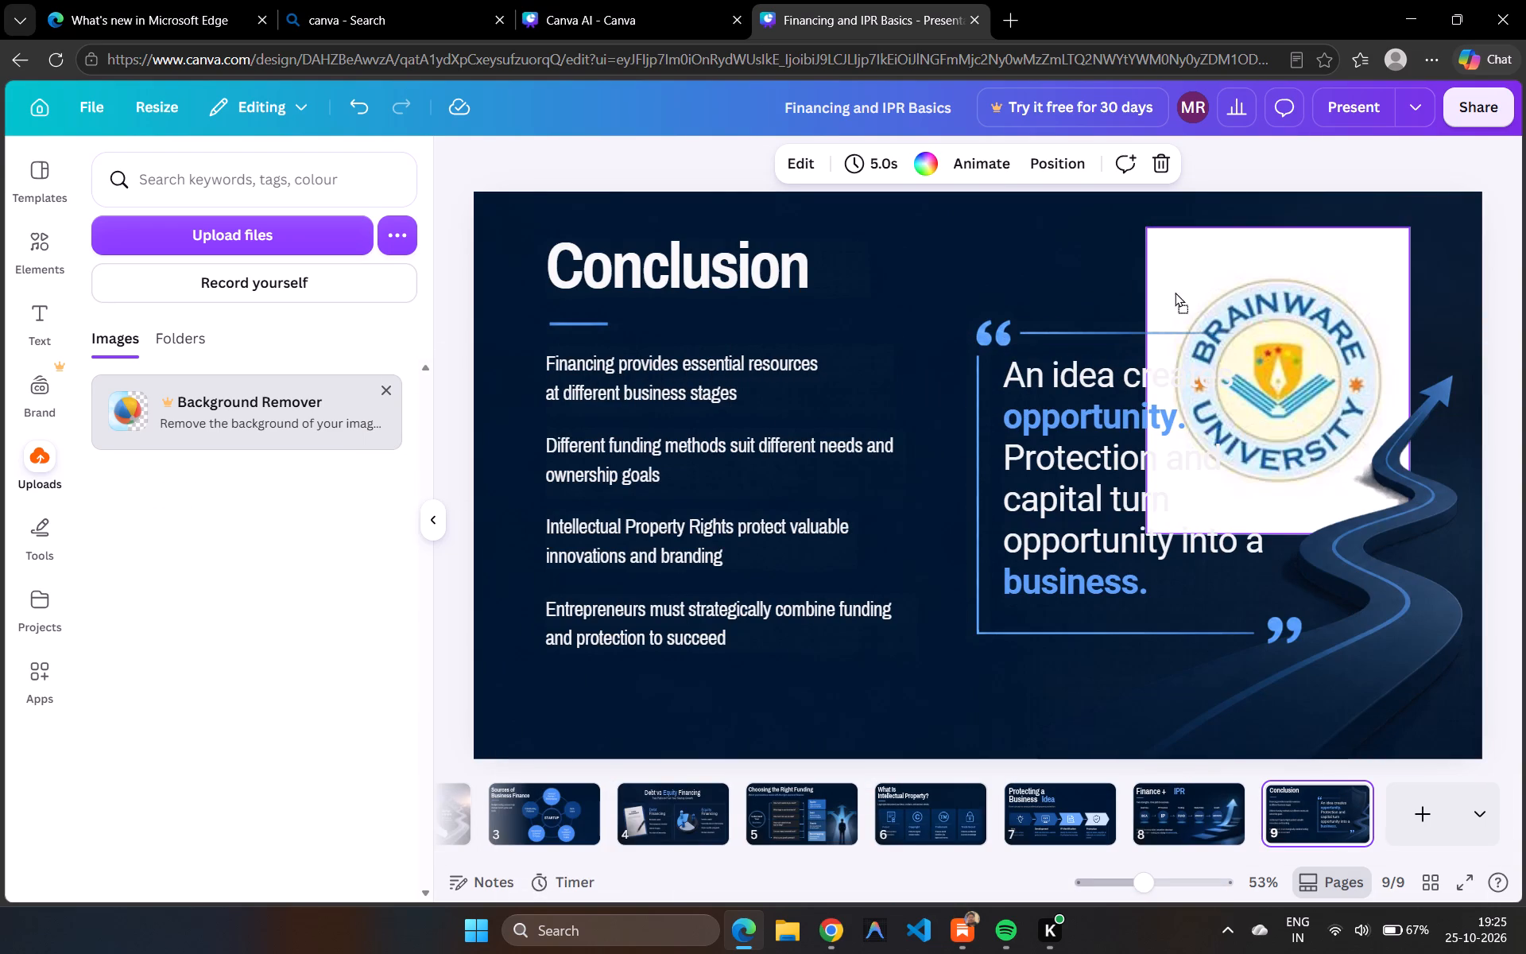
left_click_drag(1175, 292, 1031, 324)
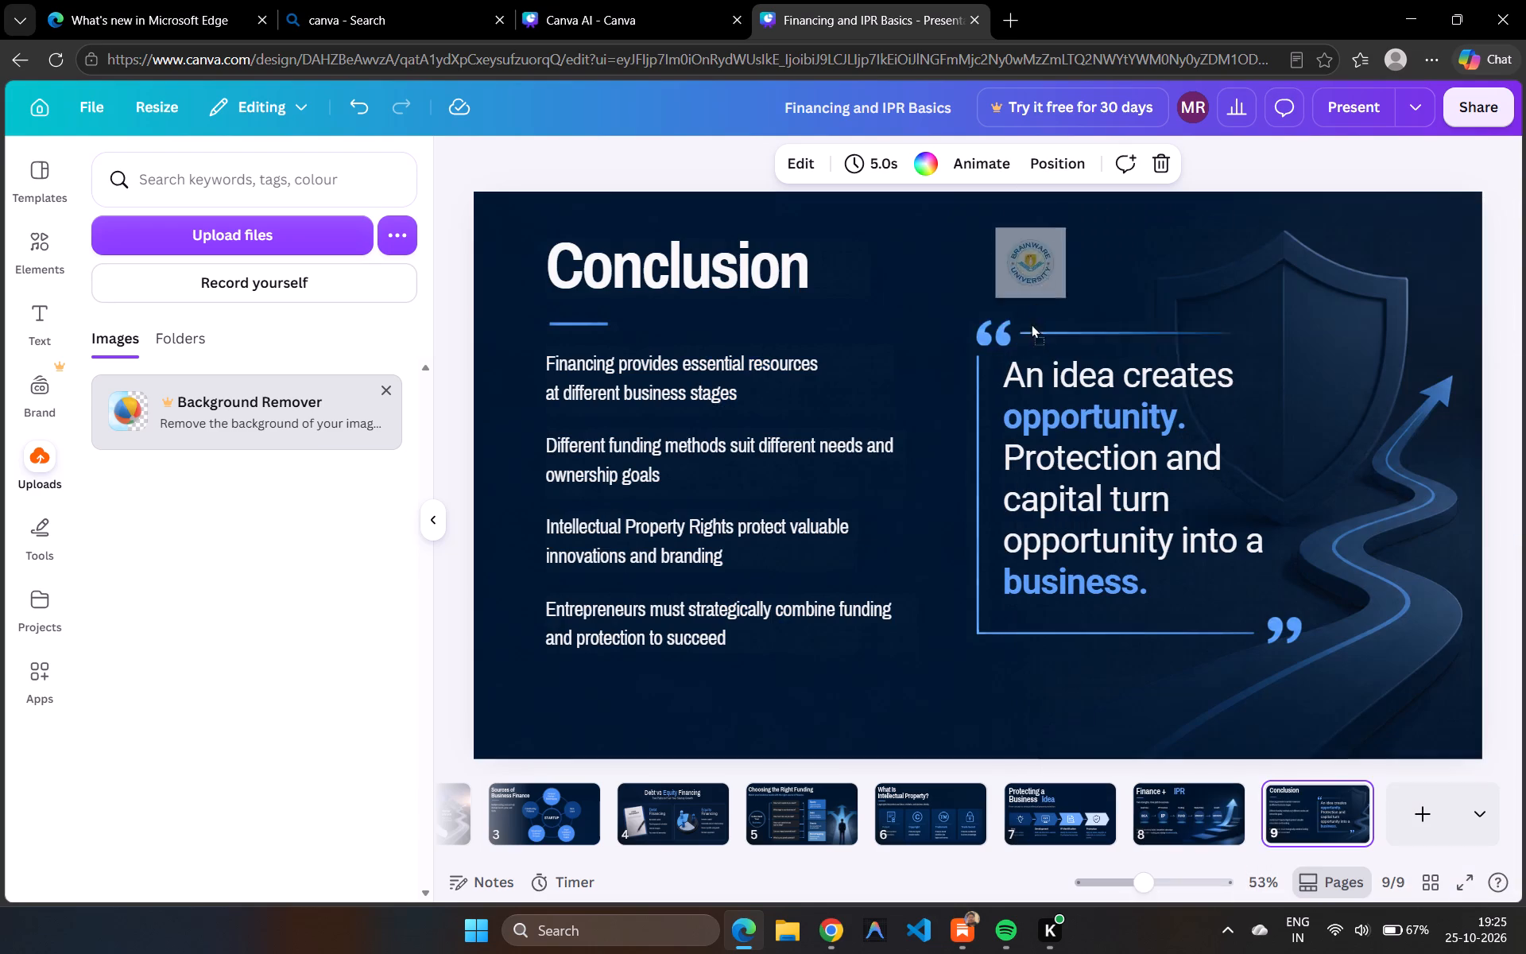
left_click_drag(1031, 324, 1028, 304)
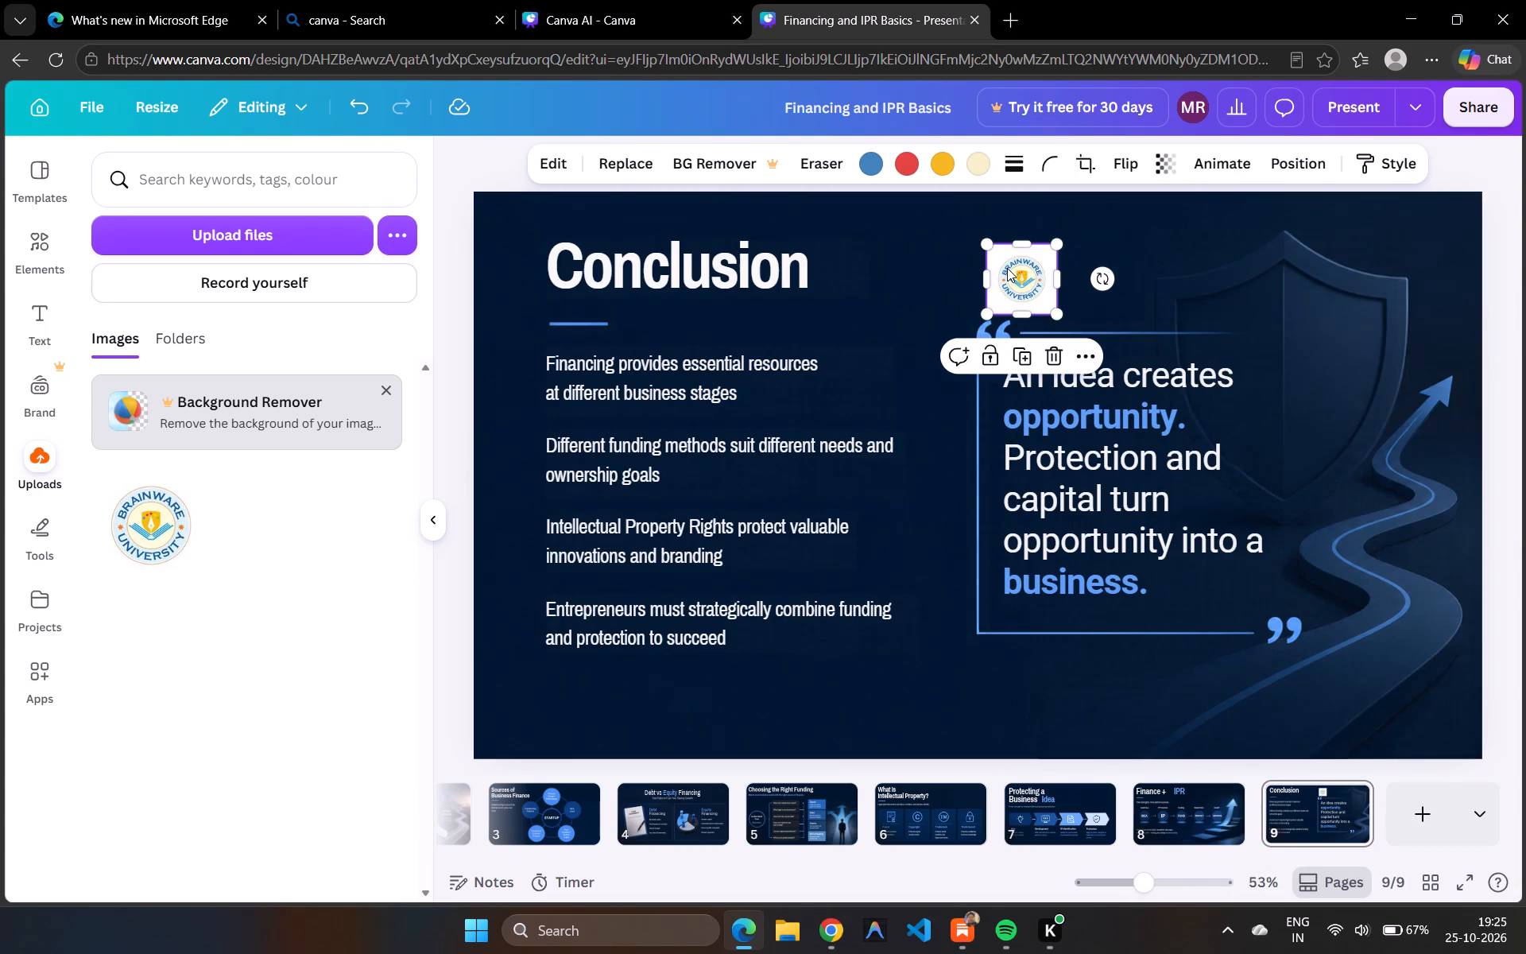
left_click_drag(1007, 268, 1245, 223)
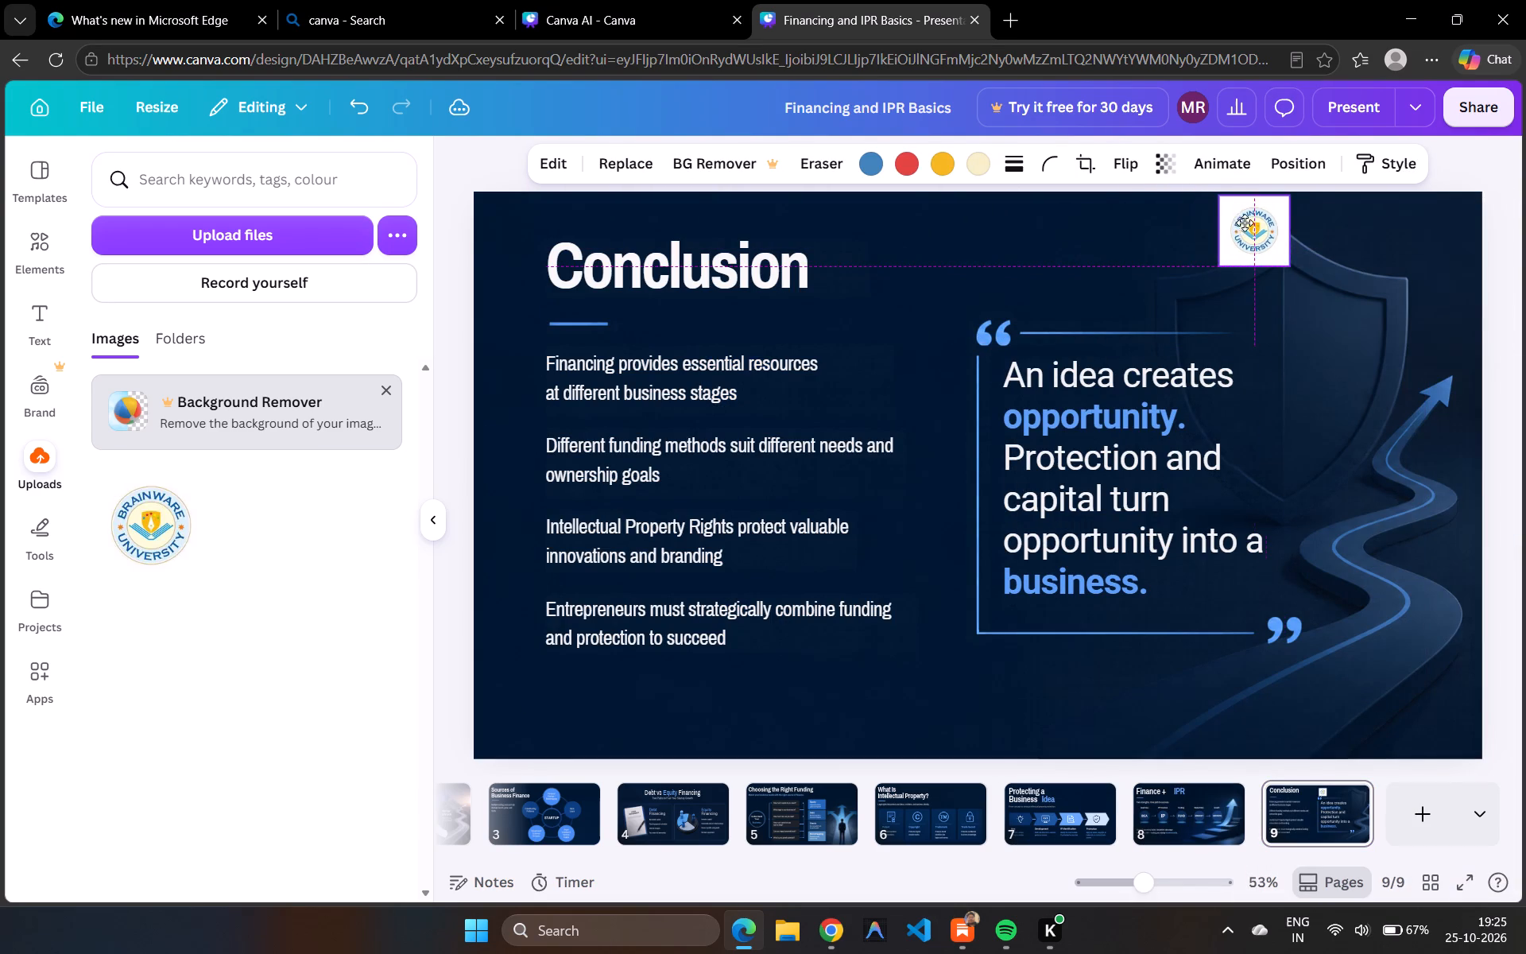
left_click_drag(1245, 223, 1412, 223)
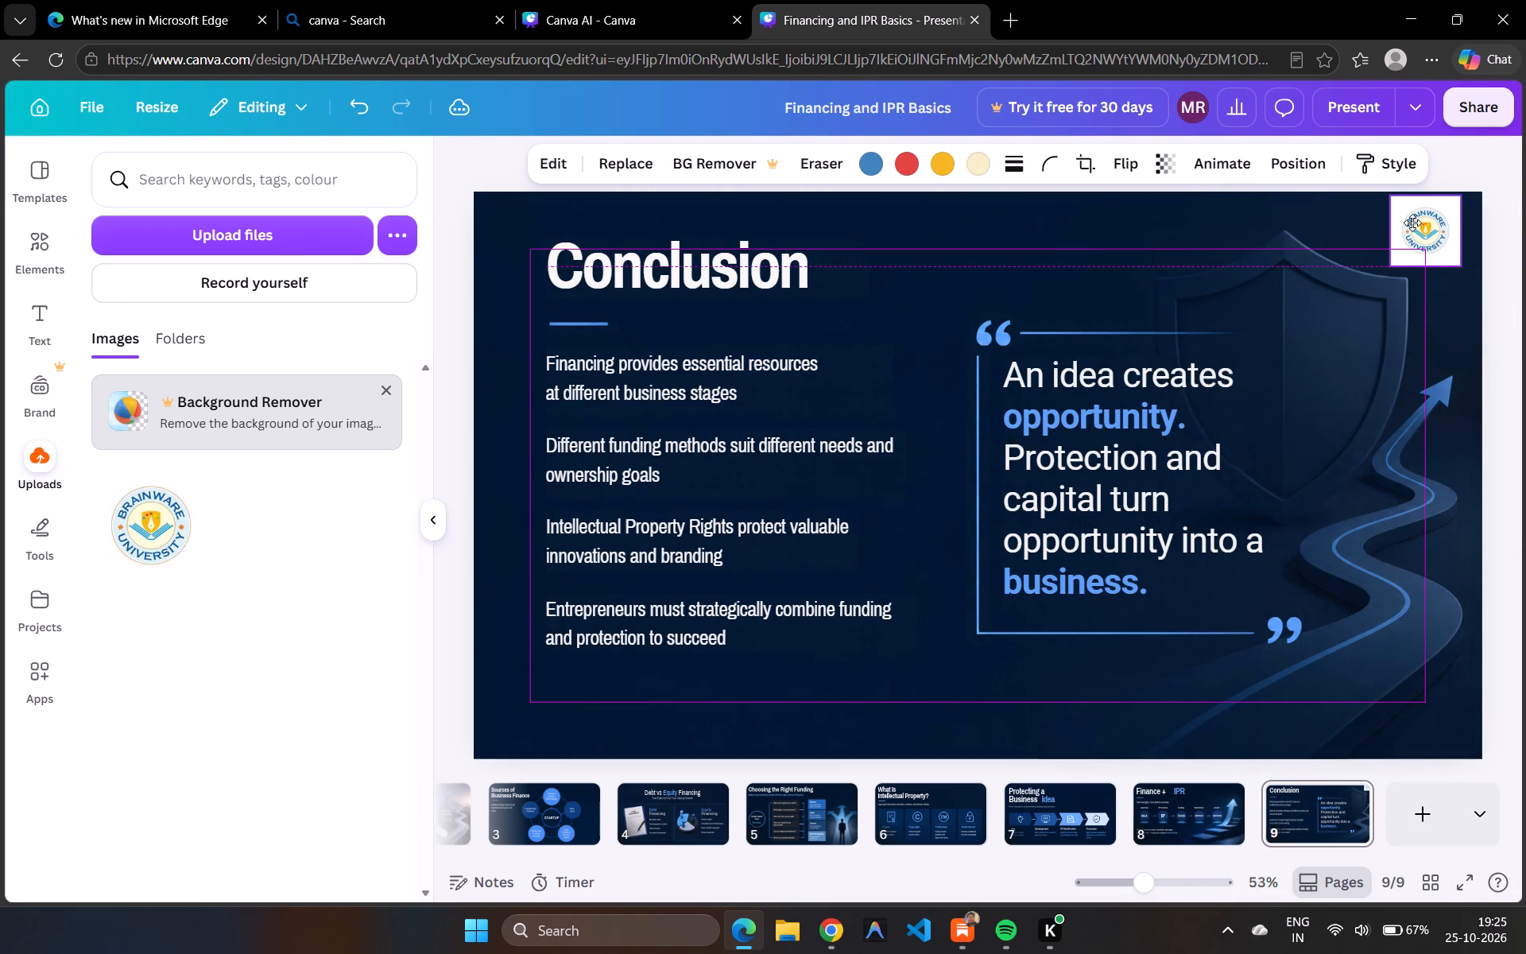
left_click_drag(1412, 223, 1440, 210)
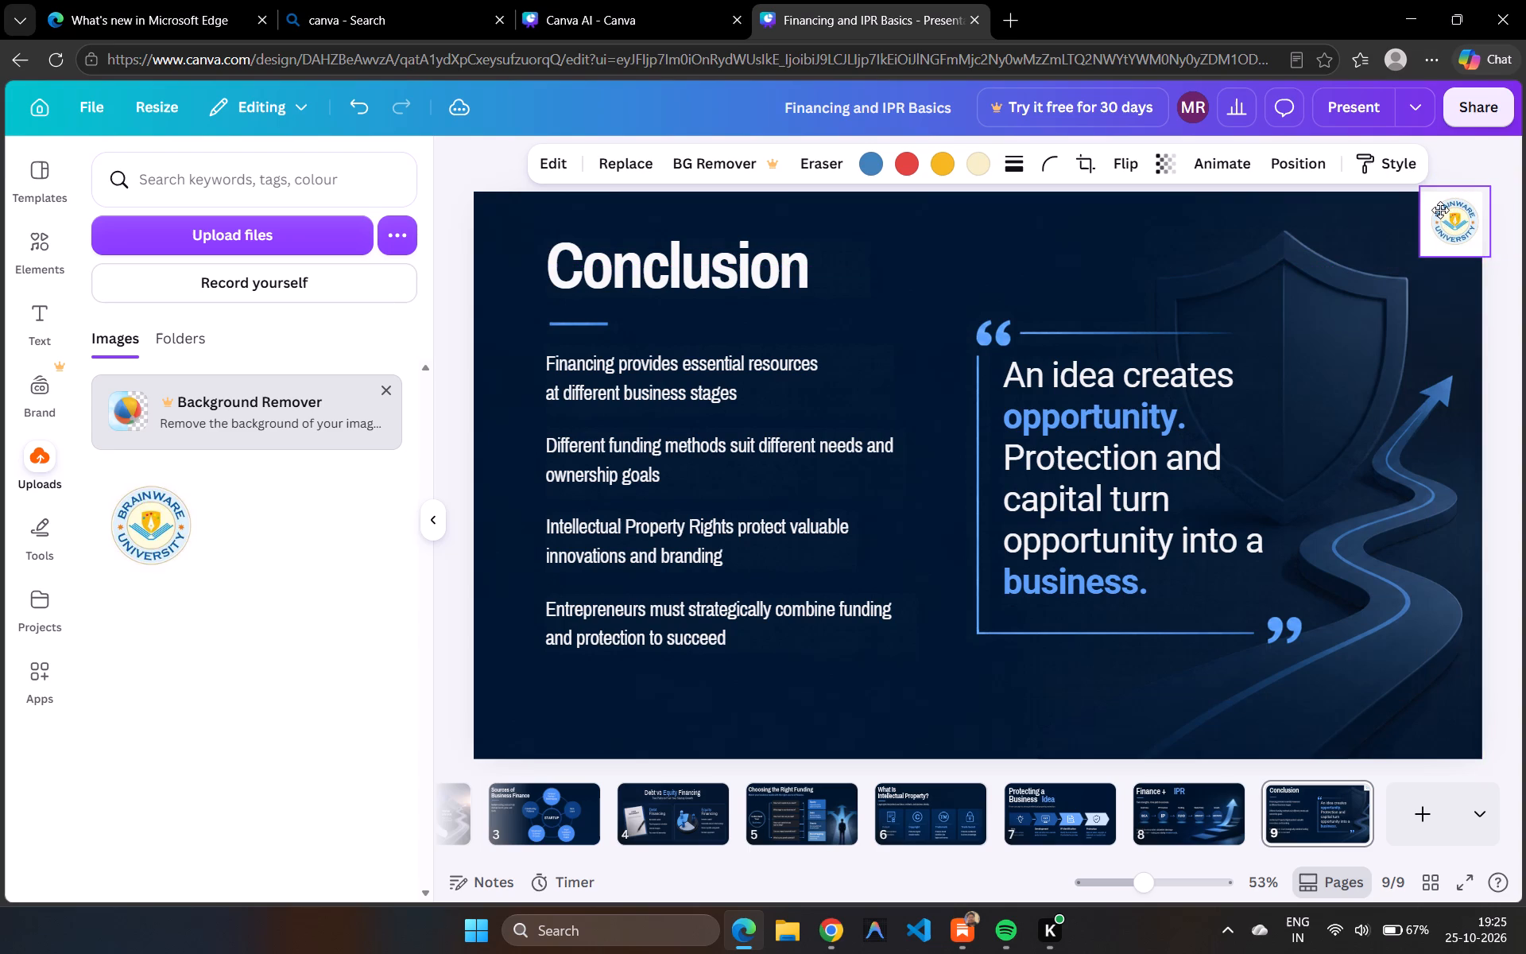
left_click_drag(1440, 210, 1426, 217)
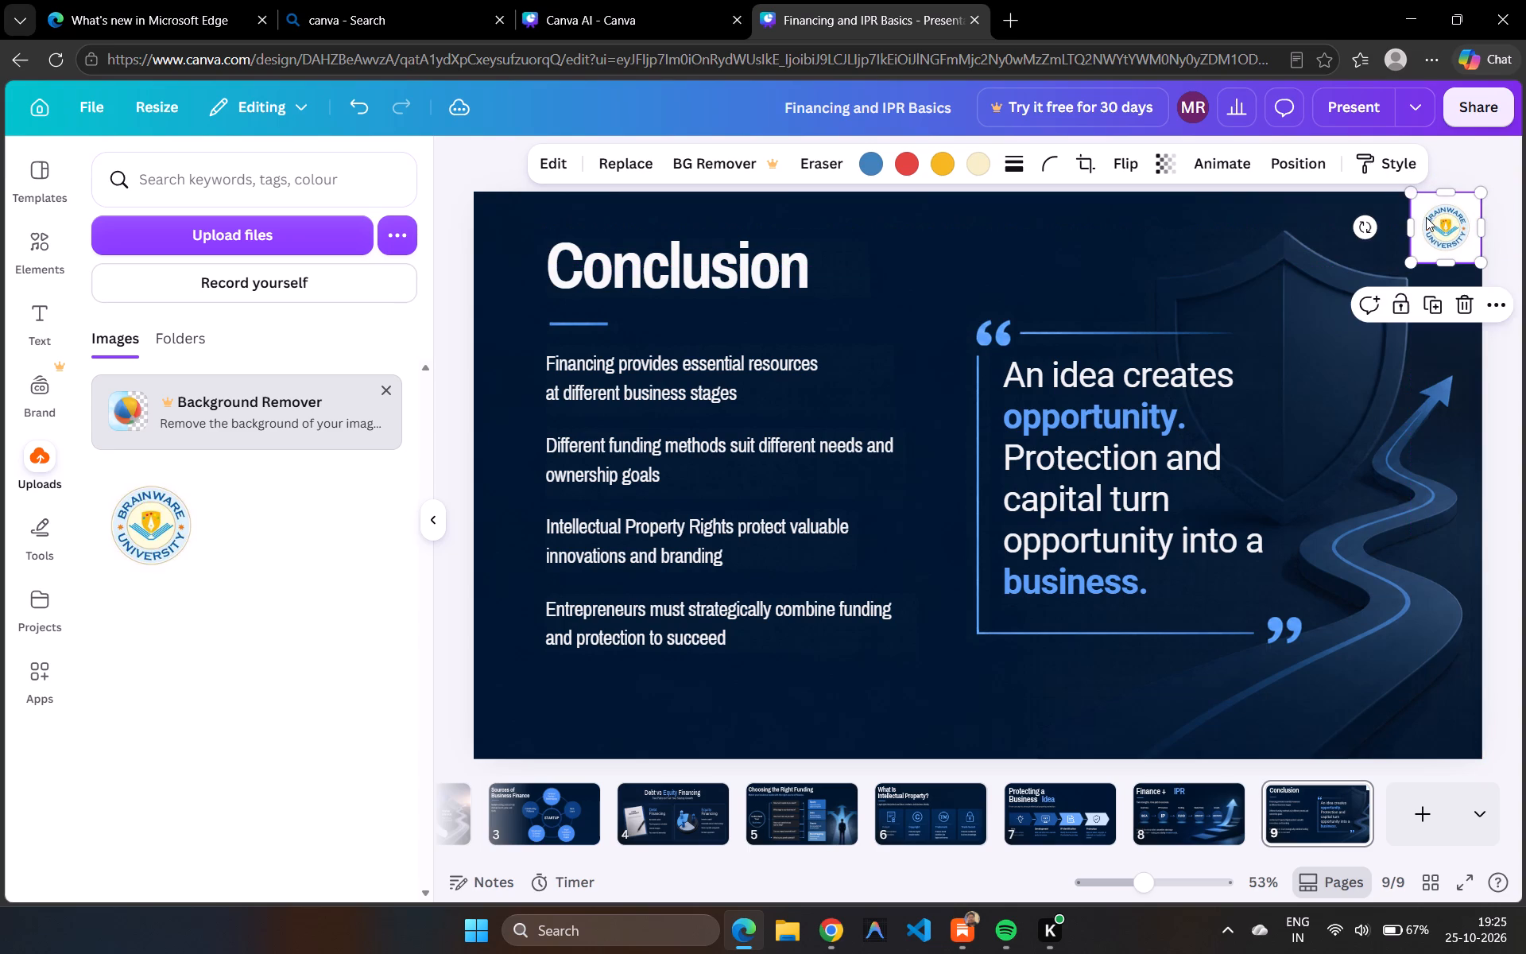
Duplicate the "IPR Basics for Entrepreneurs" subtitle text on the title slide.
scroll(569, 828, "right", 4)
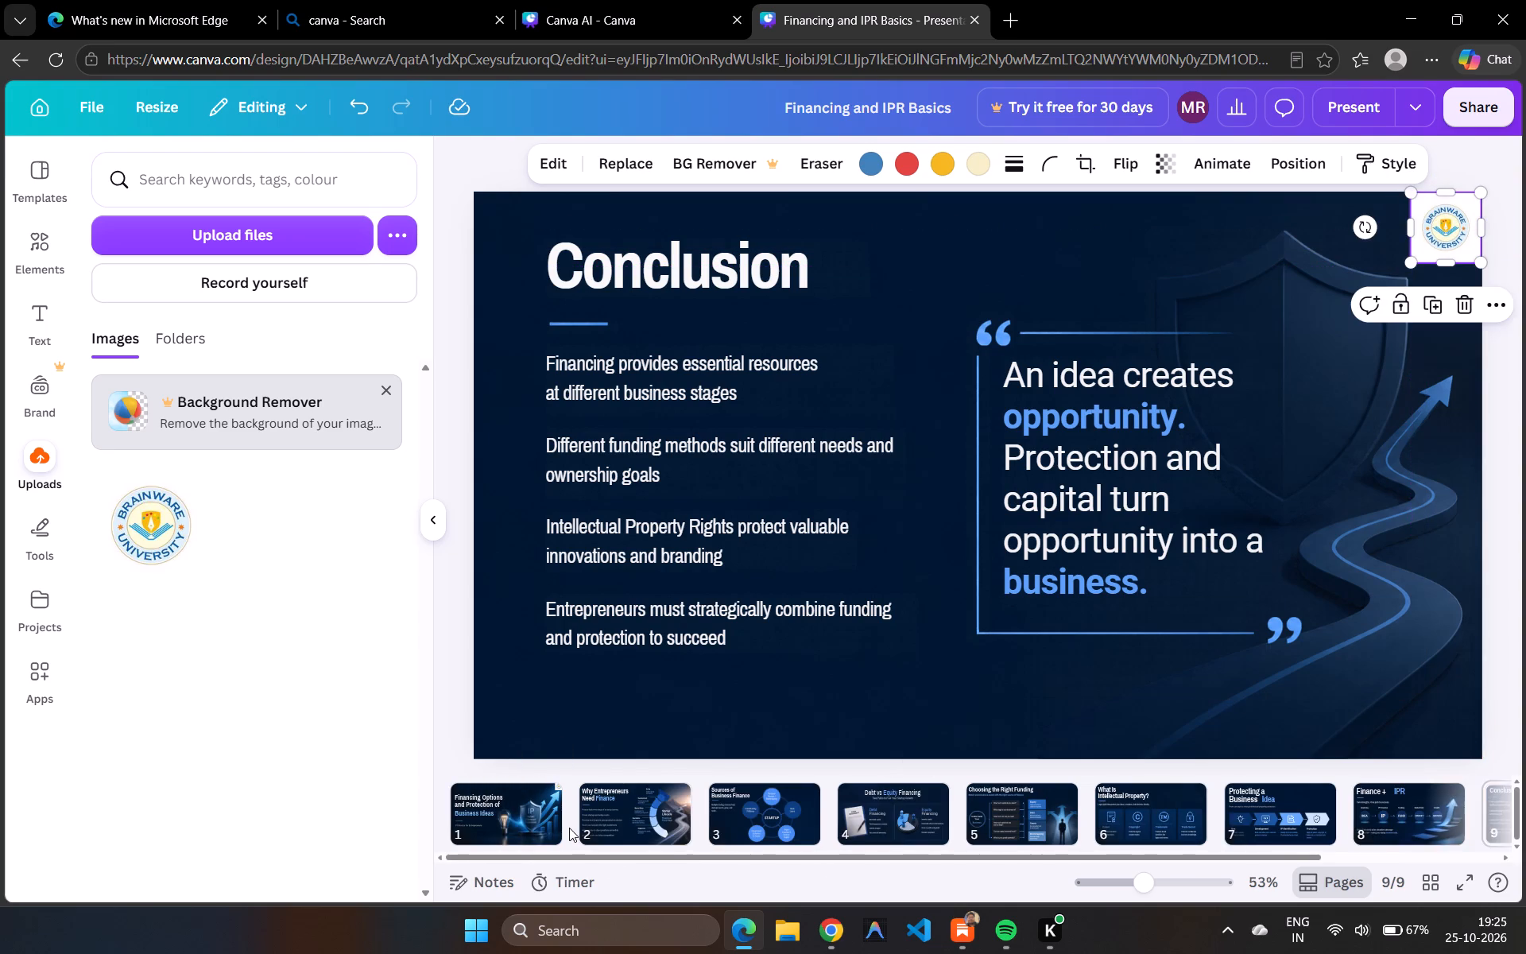
left_click(497, 793)
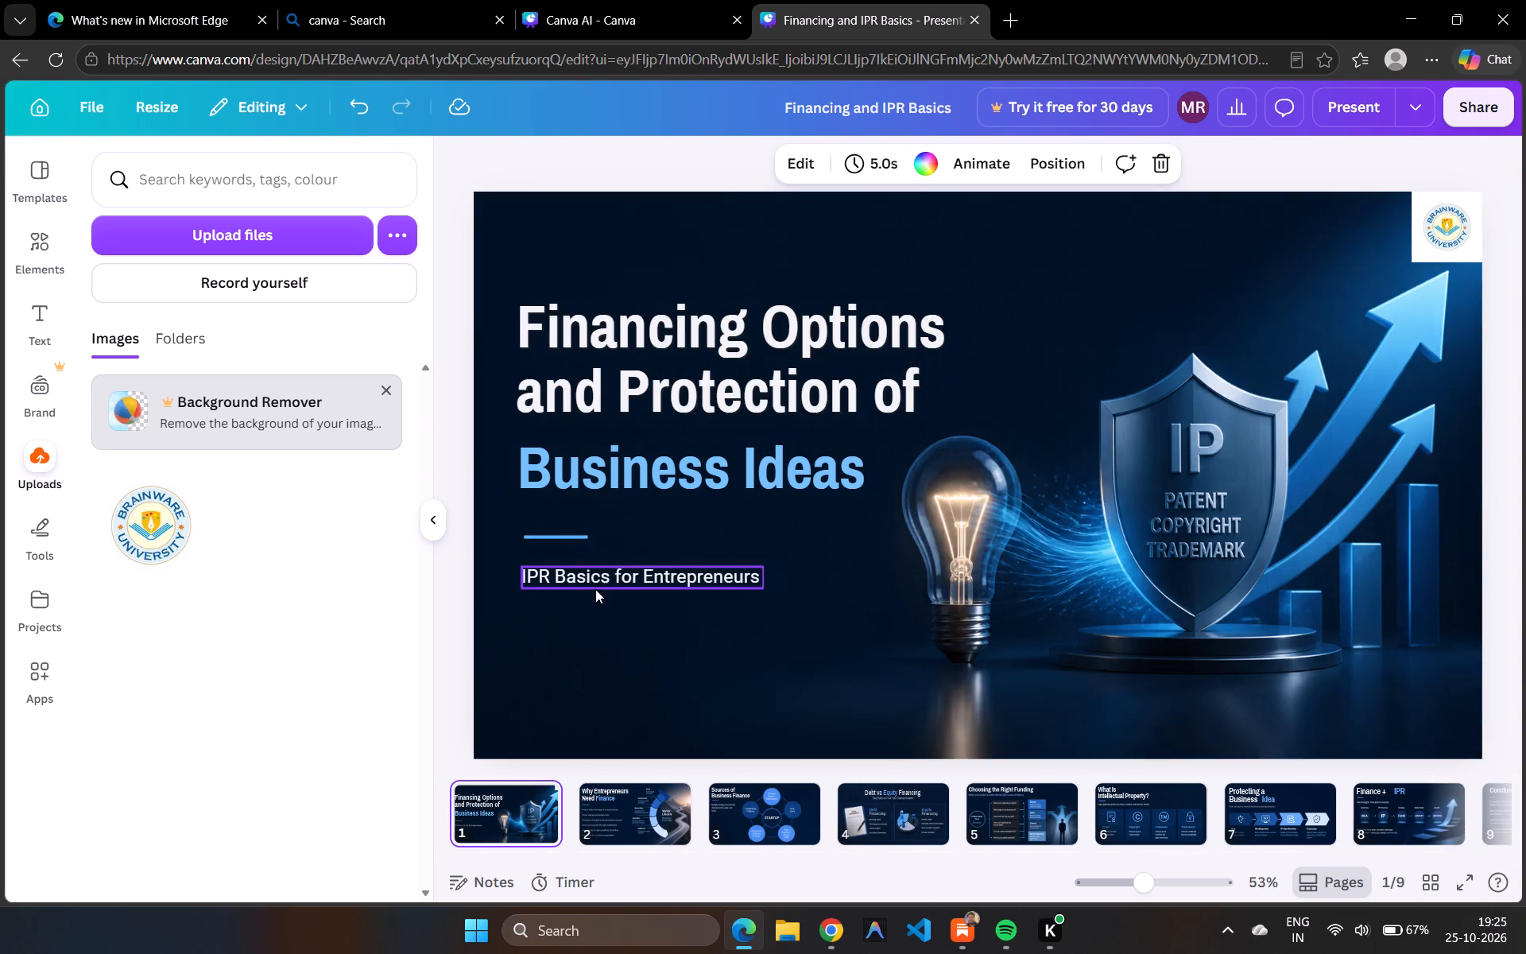
double_click(613, 576)
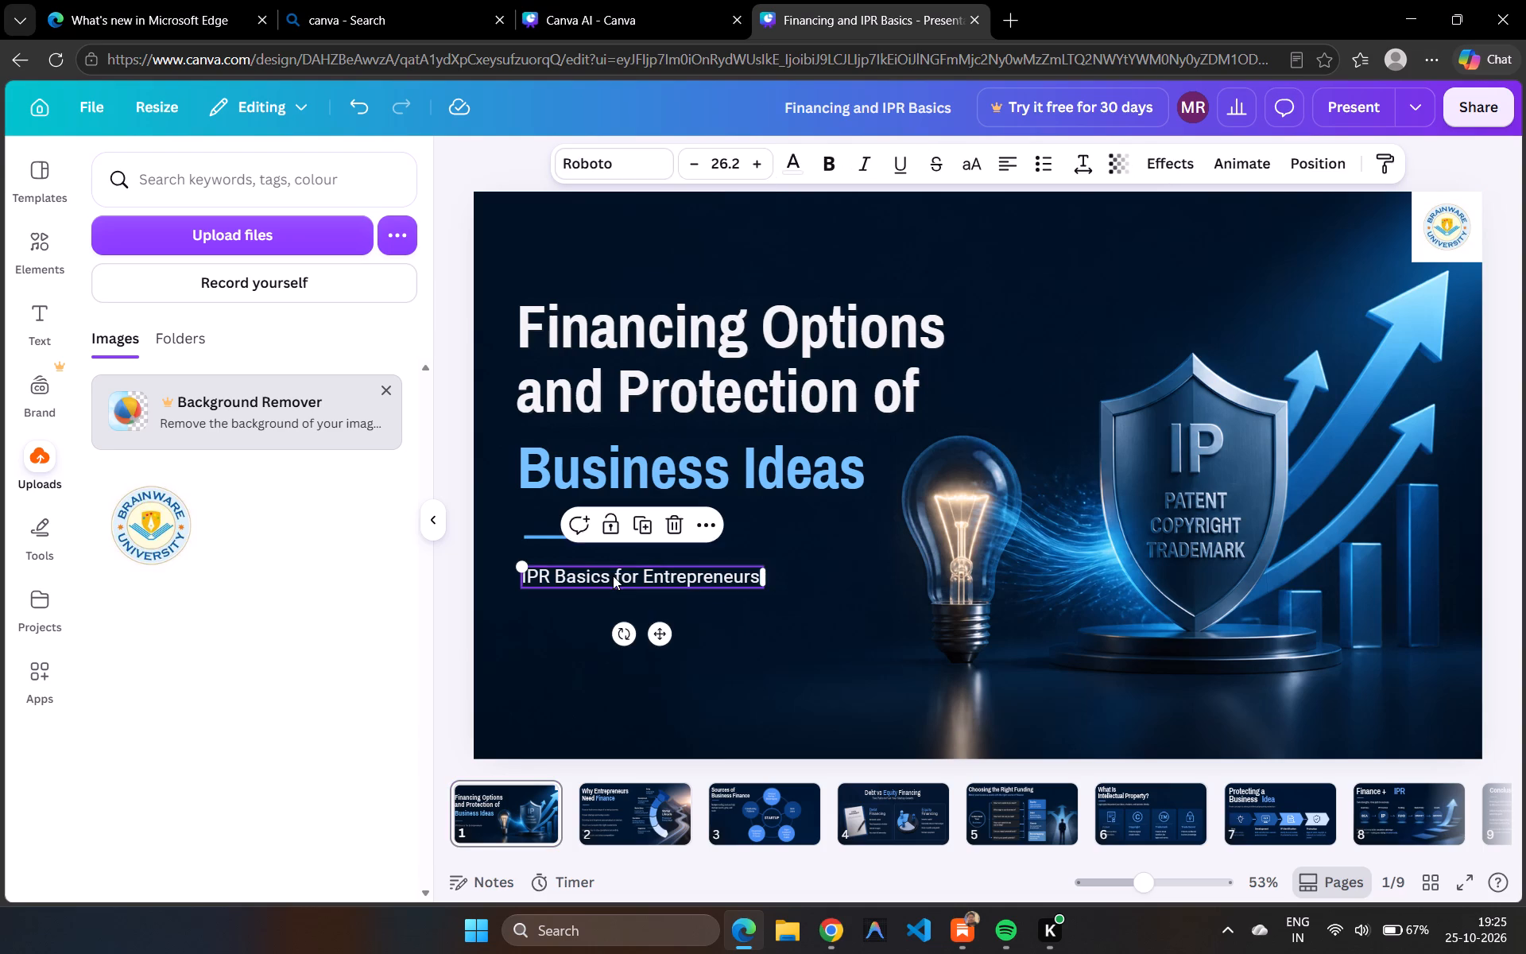
left_click(585, 617)
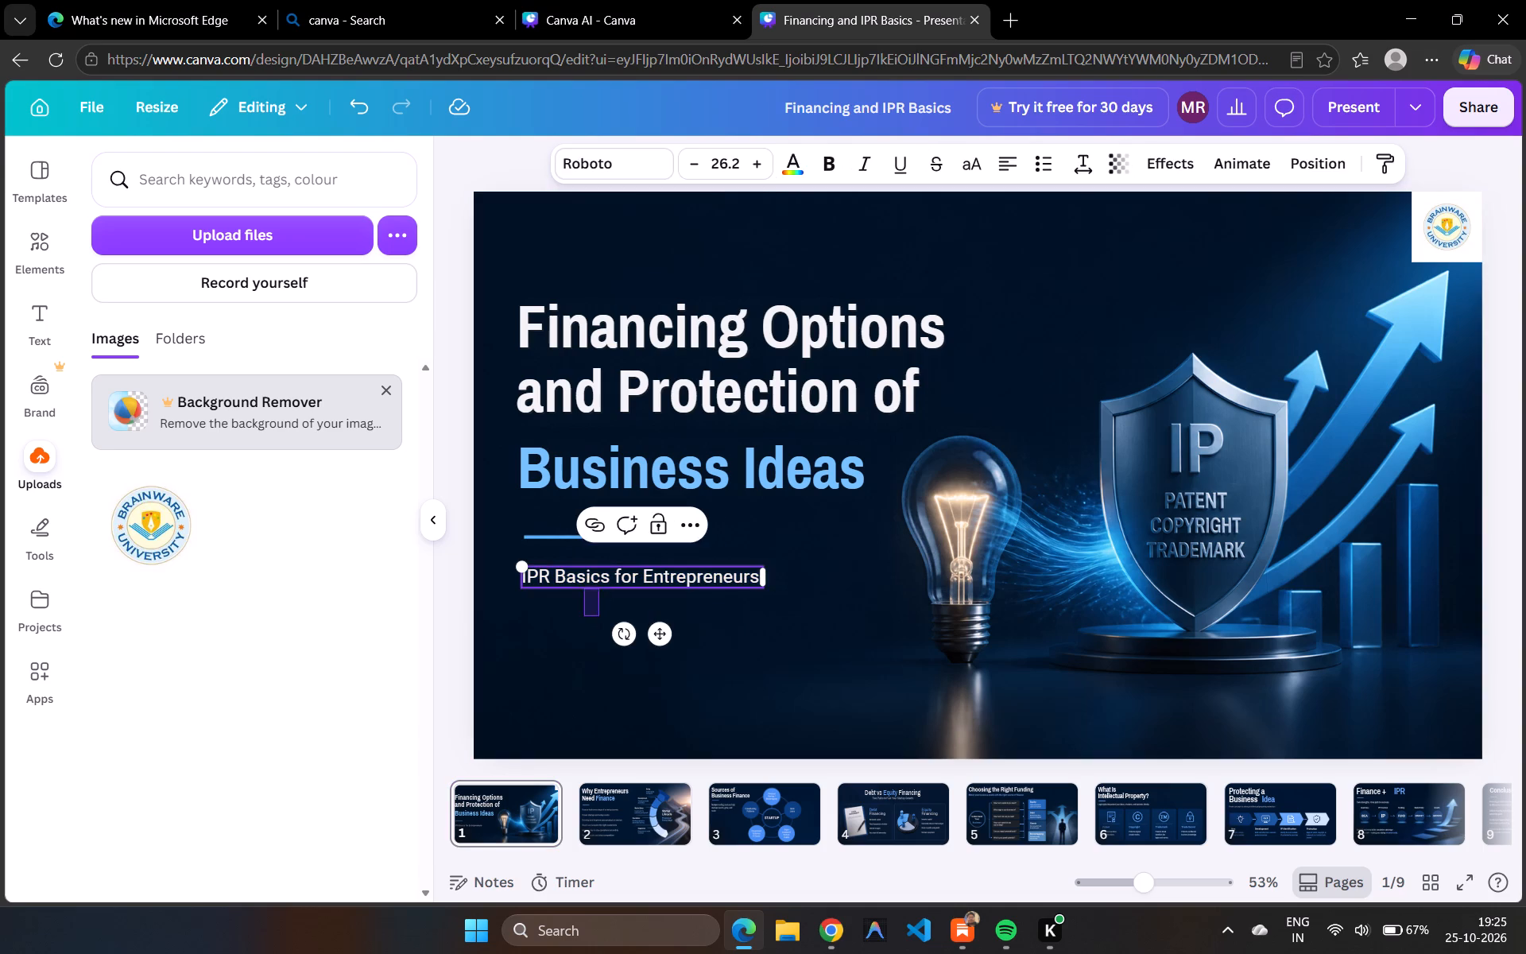
left_click(589, 614)
left_click(629, 568)
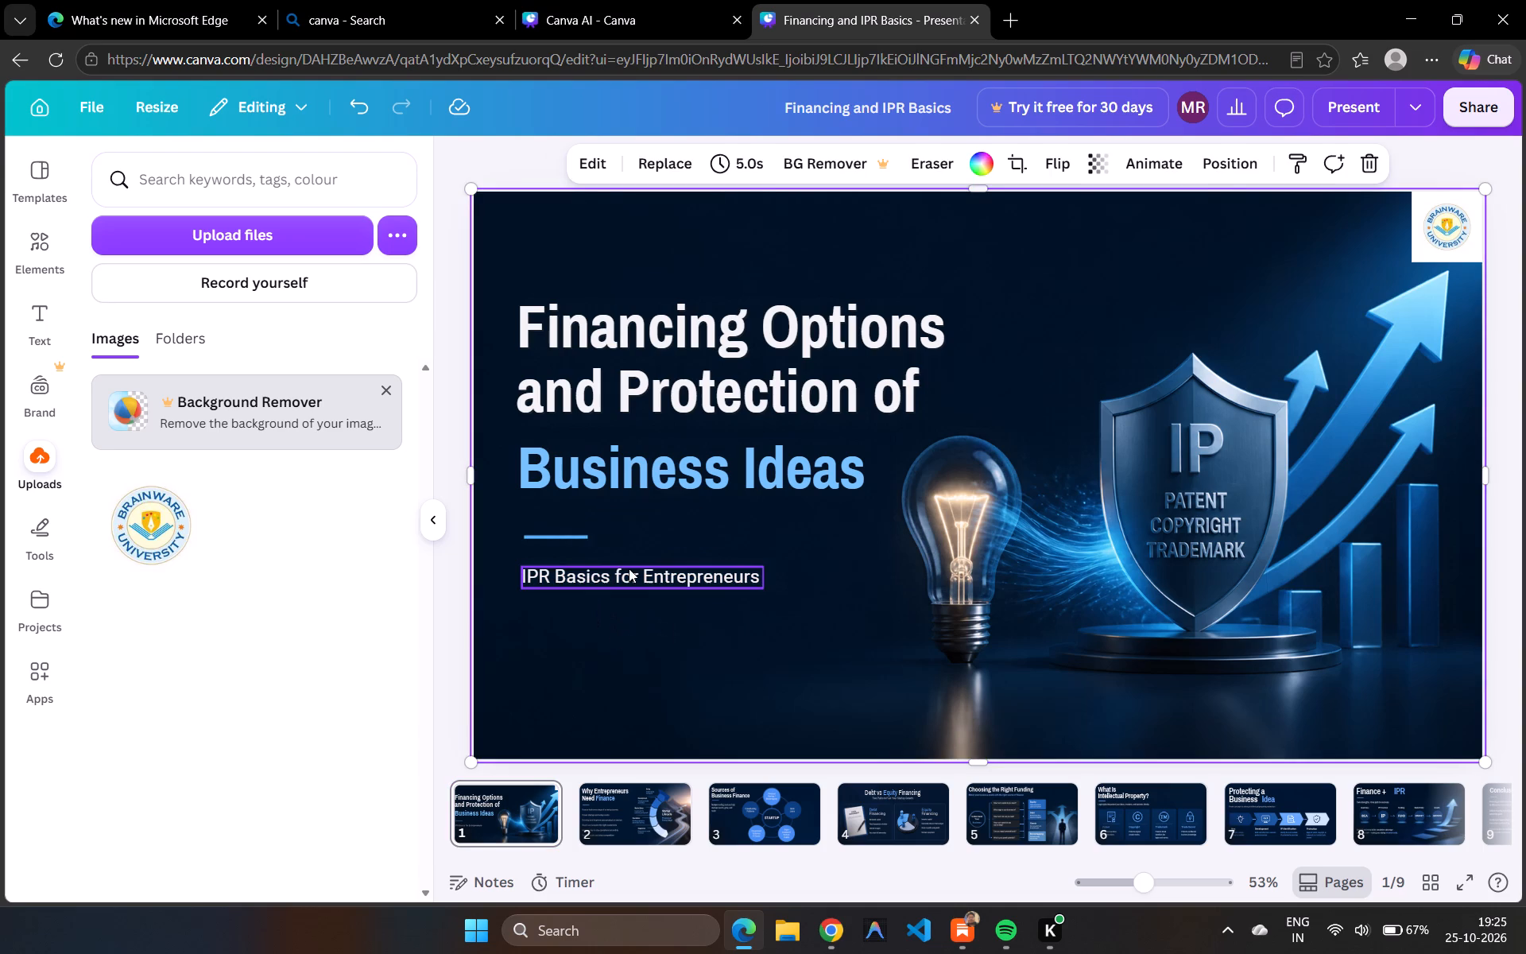
left_click(641, 522)
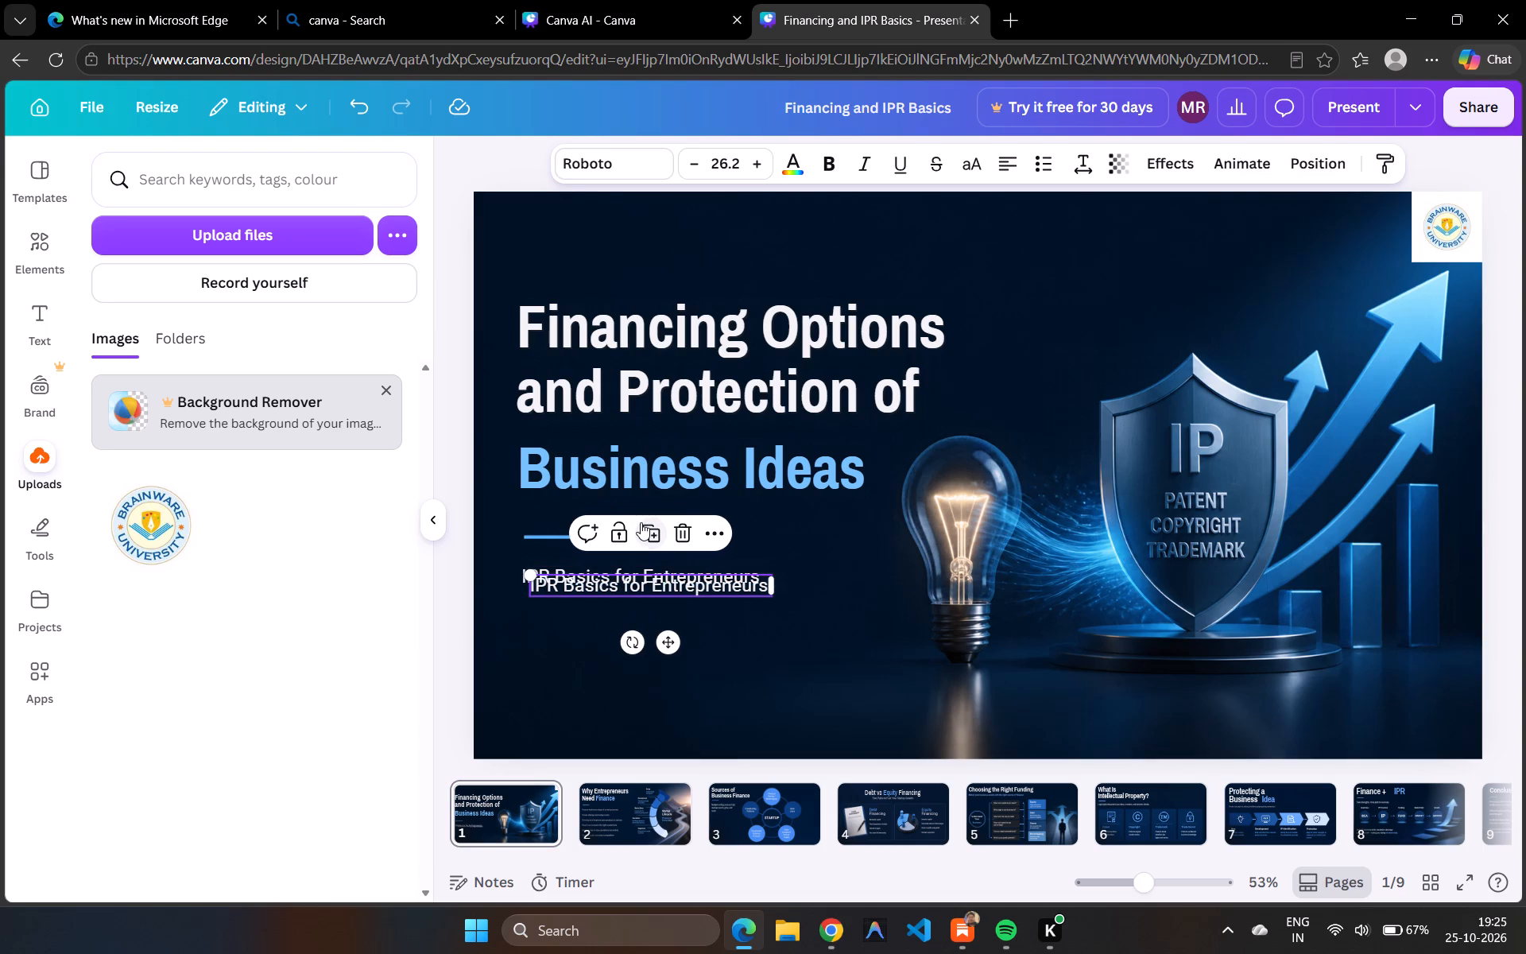
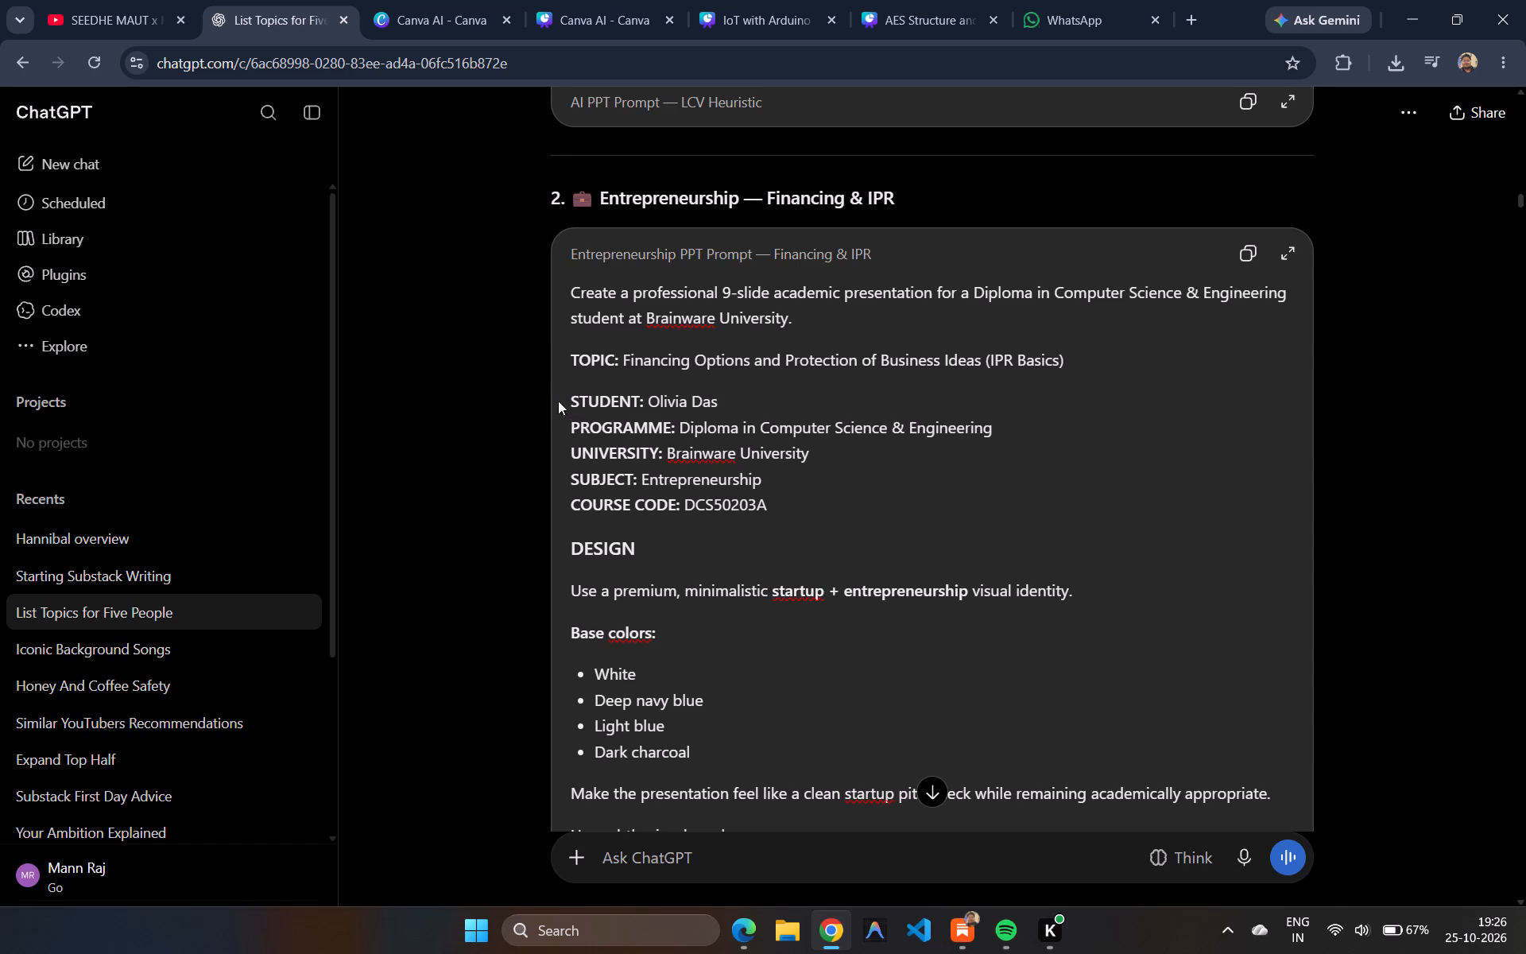
double_click(567, 397)
left_click_drag(574, 397, 634, 446)
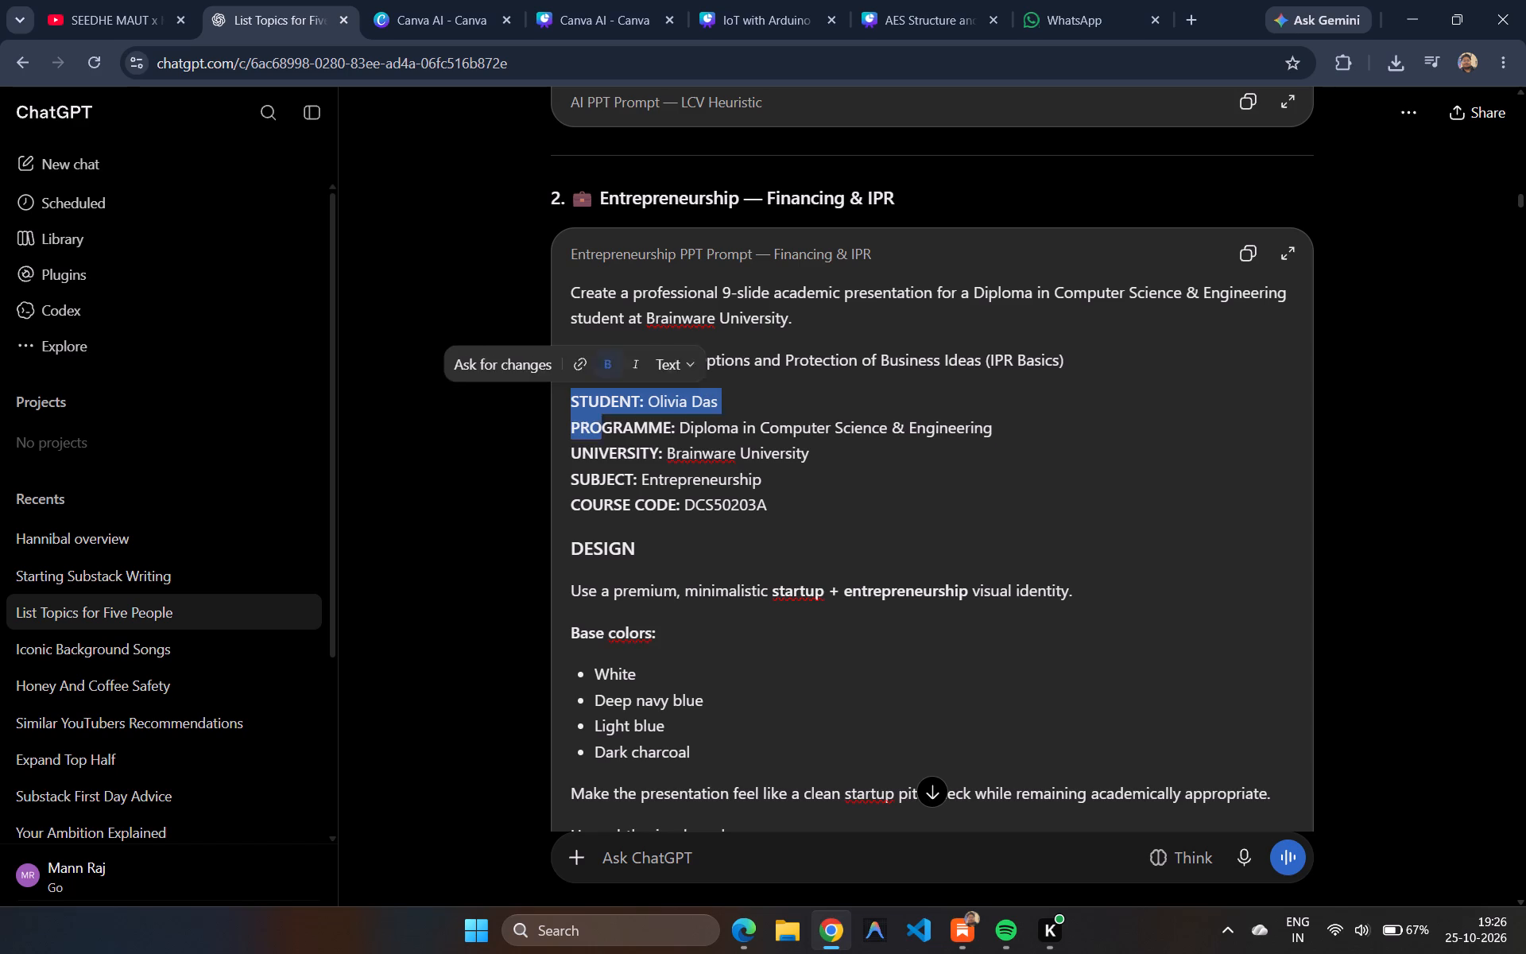
left_click_drag(634, 446, 837, 502)
key("ctrl+c")
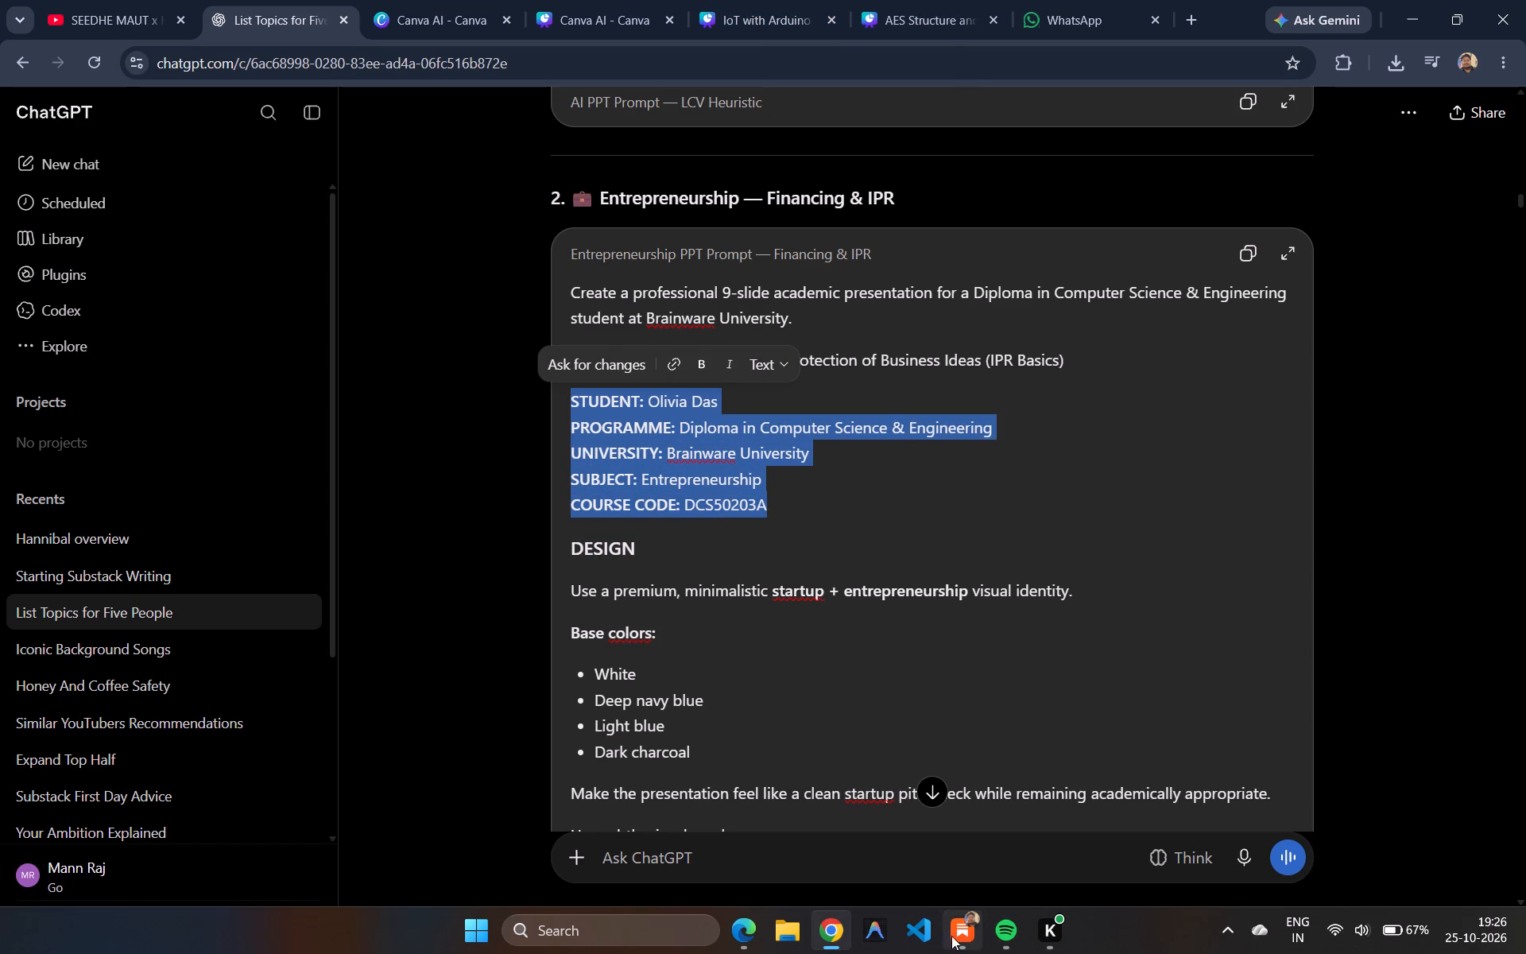
Switch to the Canva deck in Edge, replace the duplicated title-slide subtitle with the copied details, and widen its text box.
left_click(749, 922)
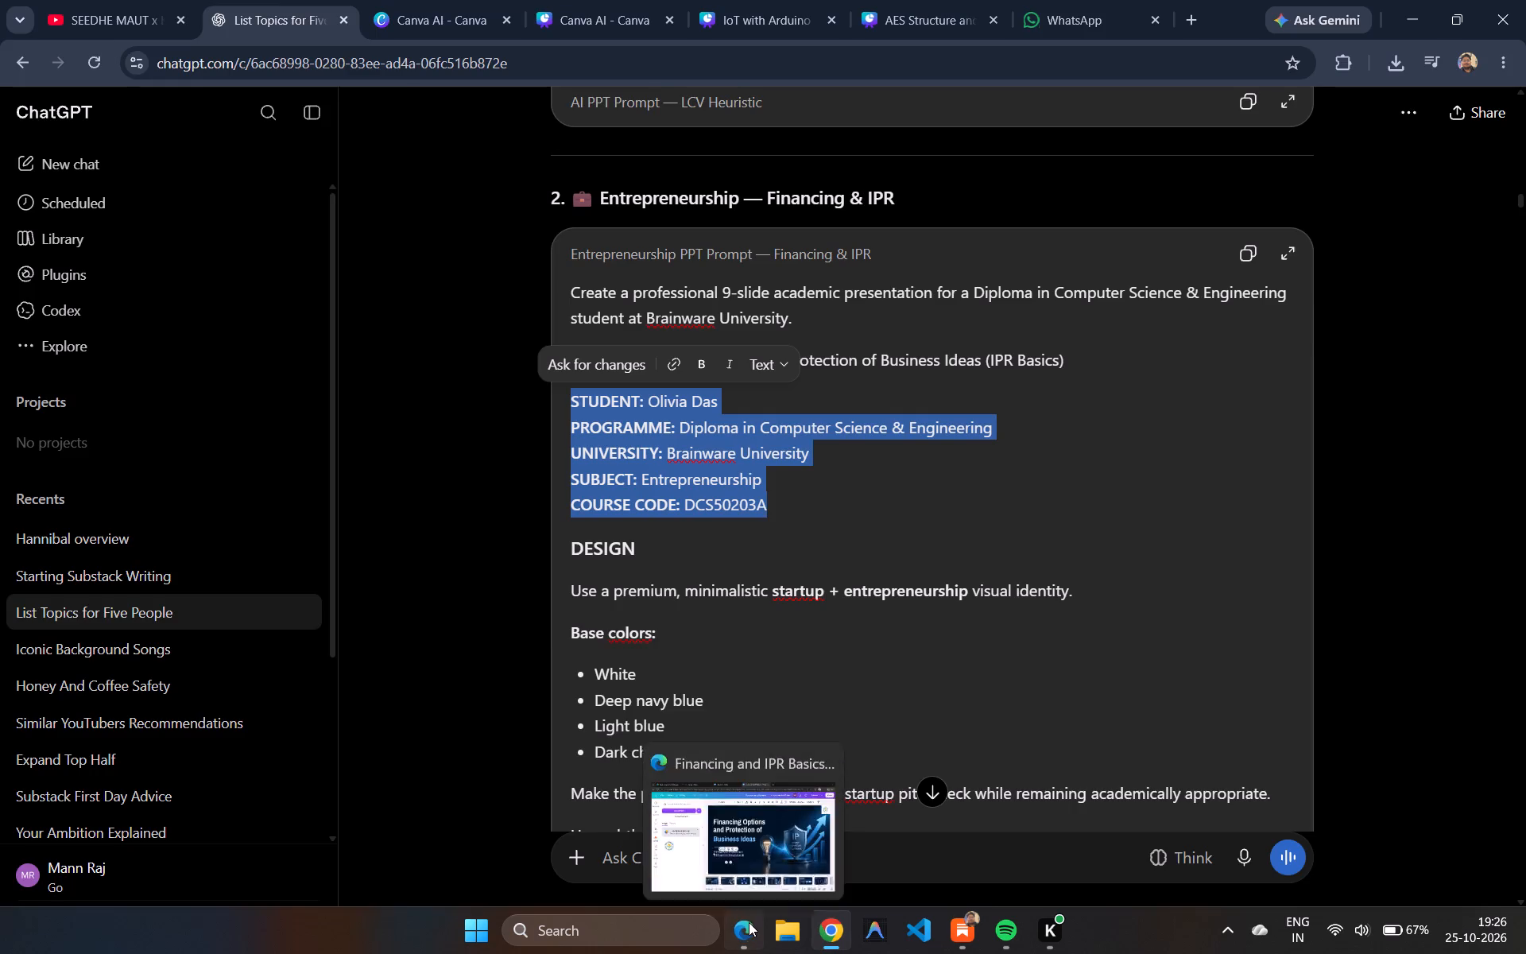
double_click(695, 605)
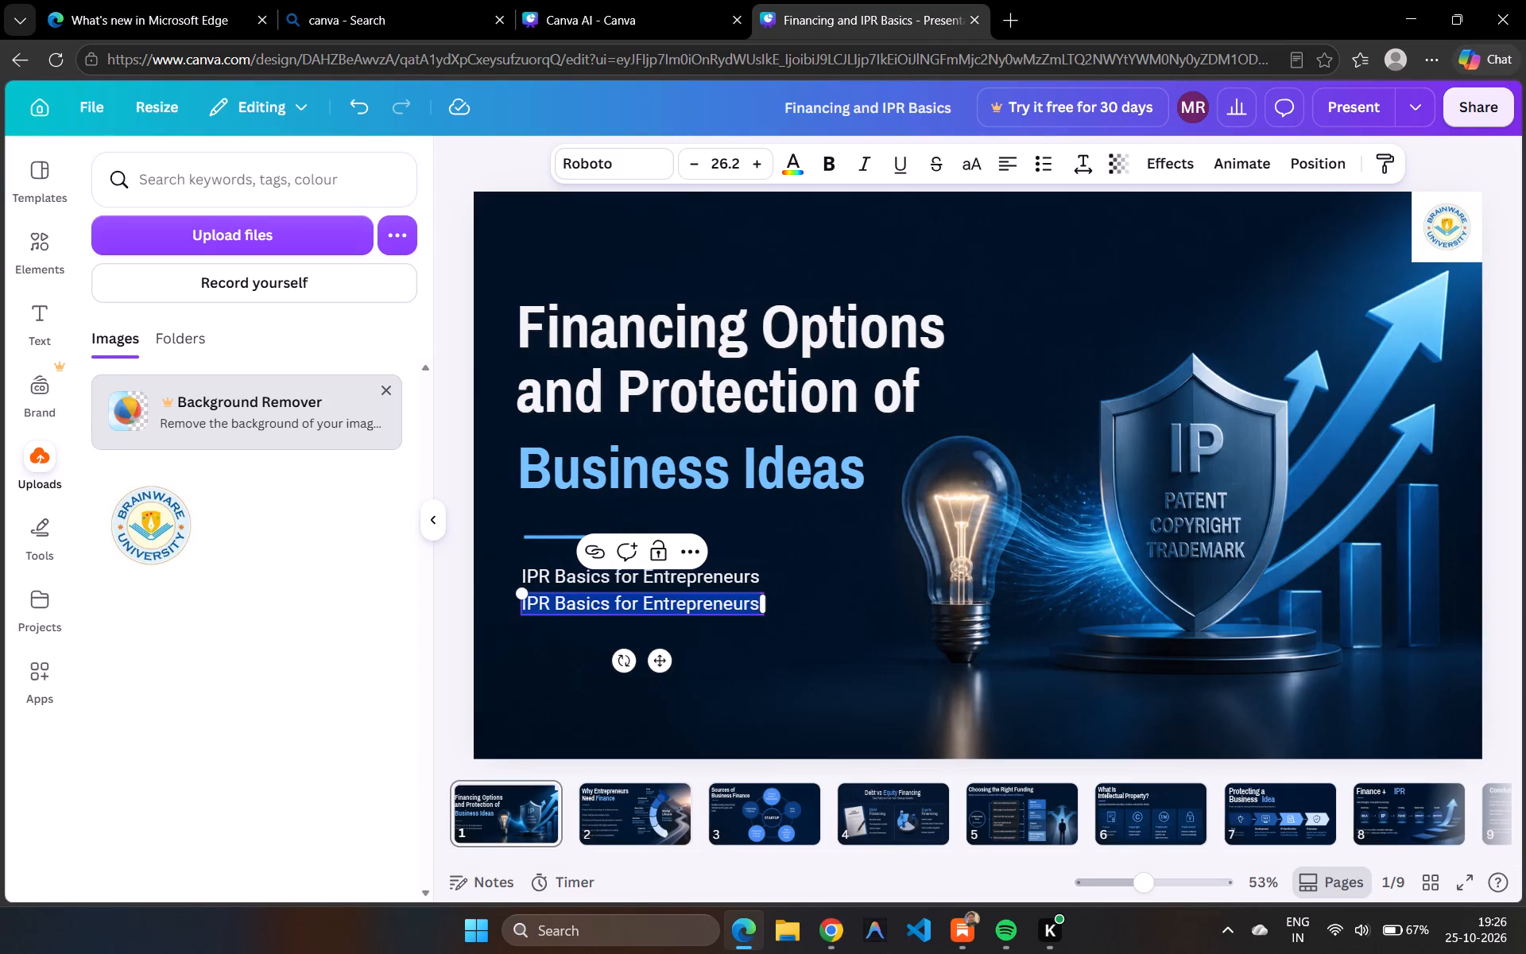
key("ctrl+v")
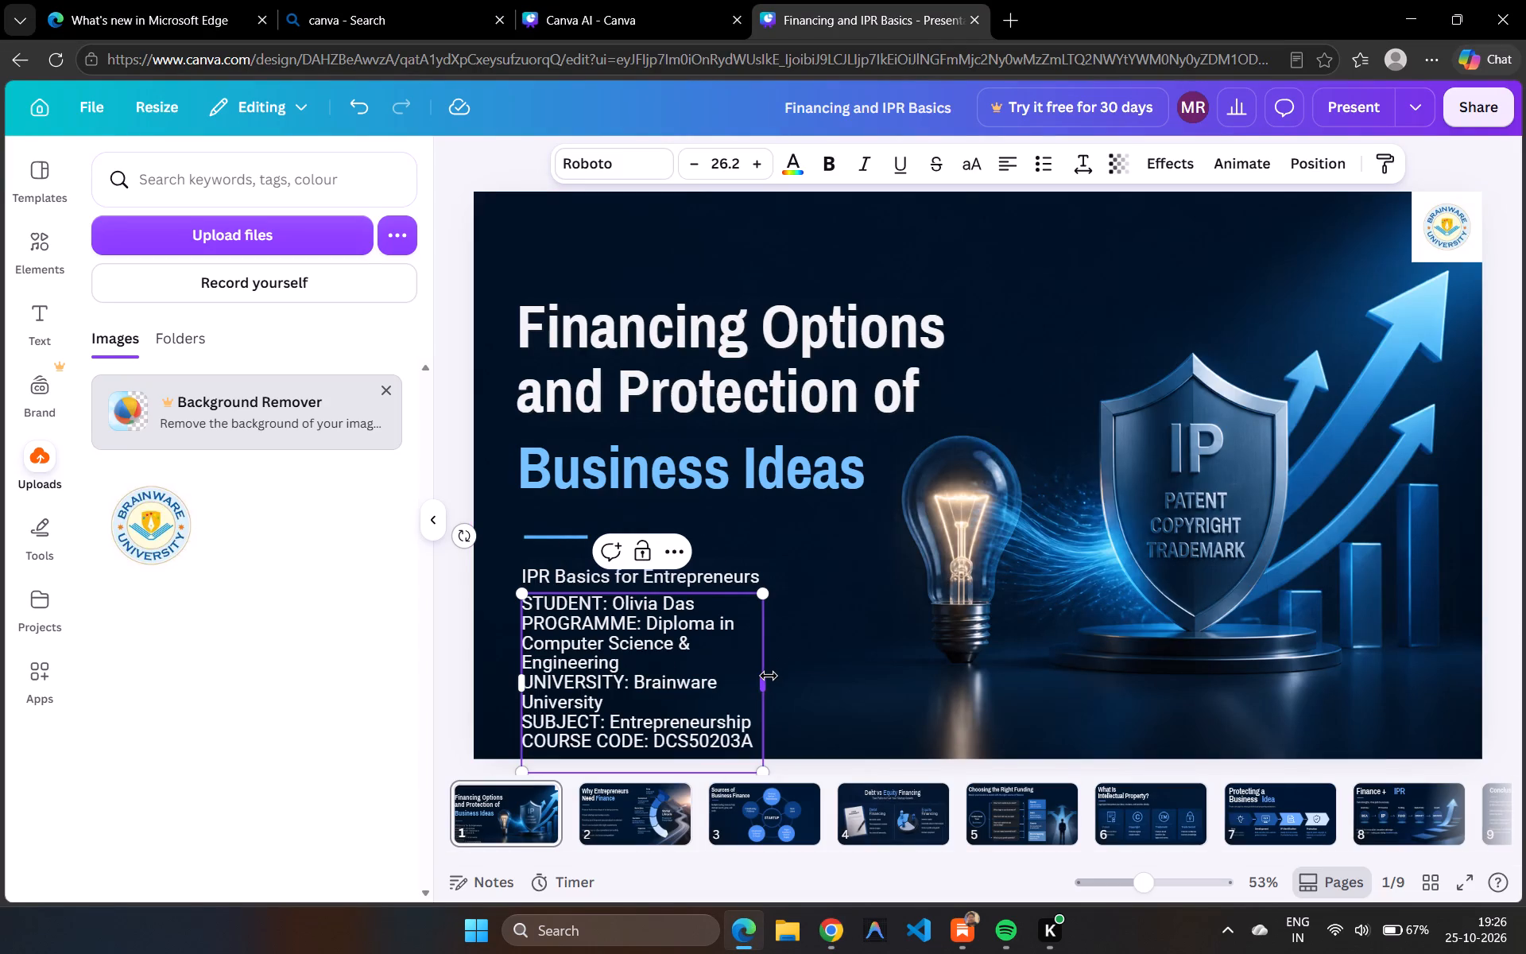
left_click_drag(765, 684, 838, 681)
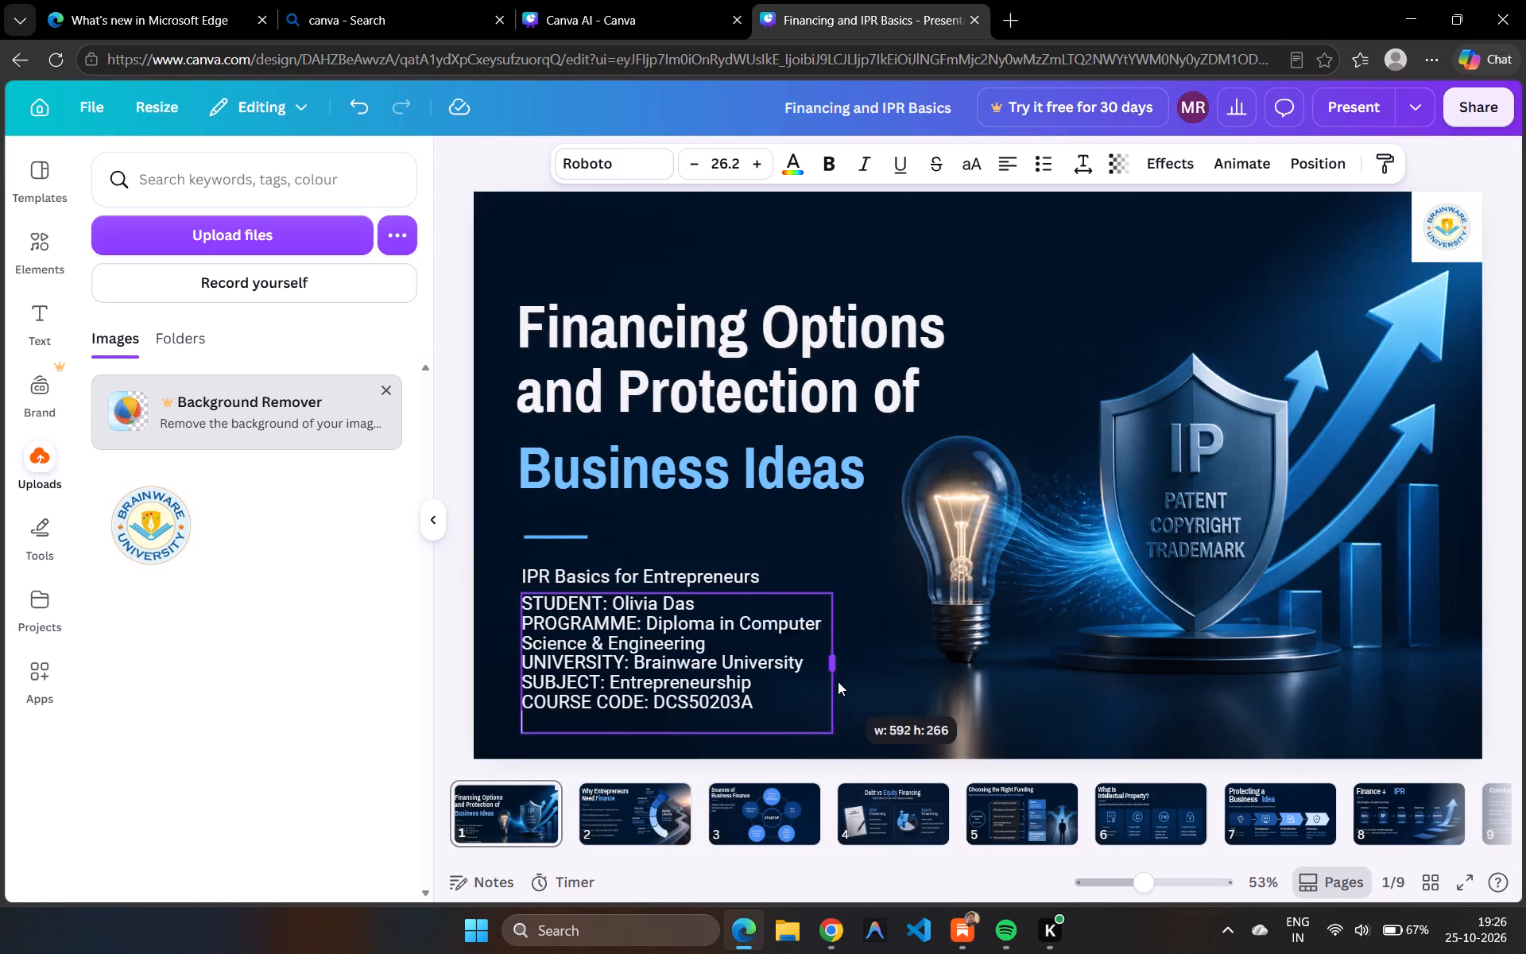
left_click_drag(838, 681, 852, 678)
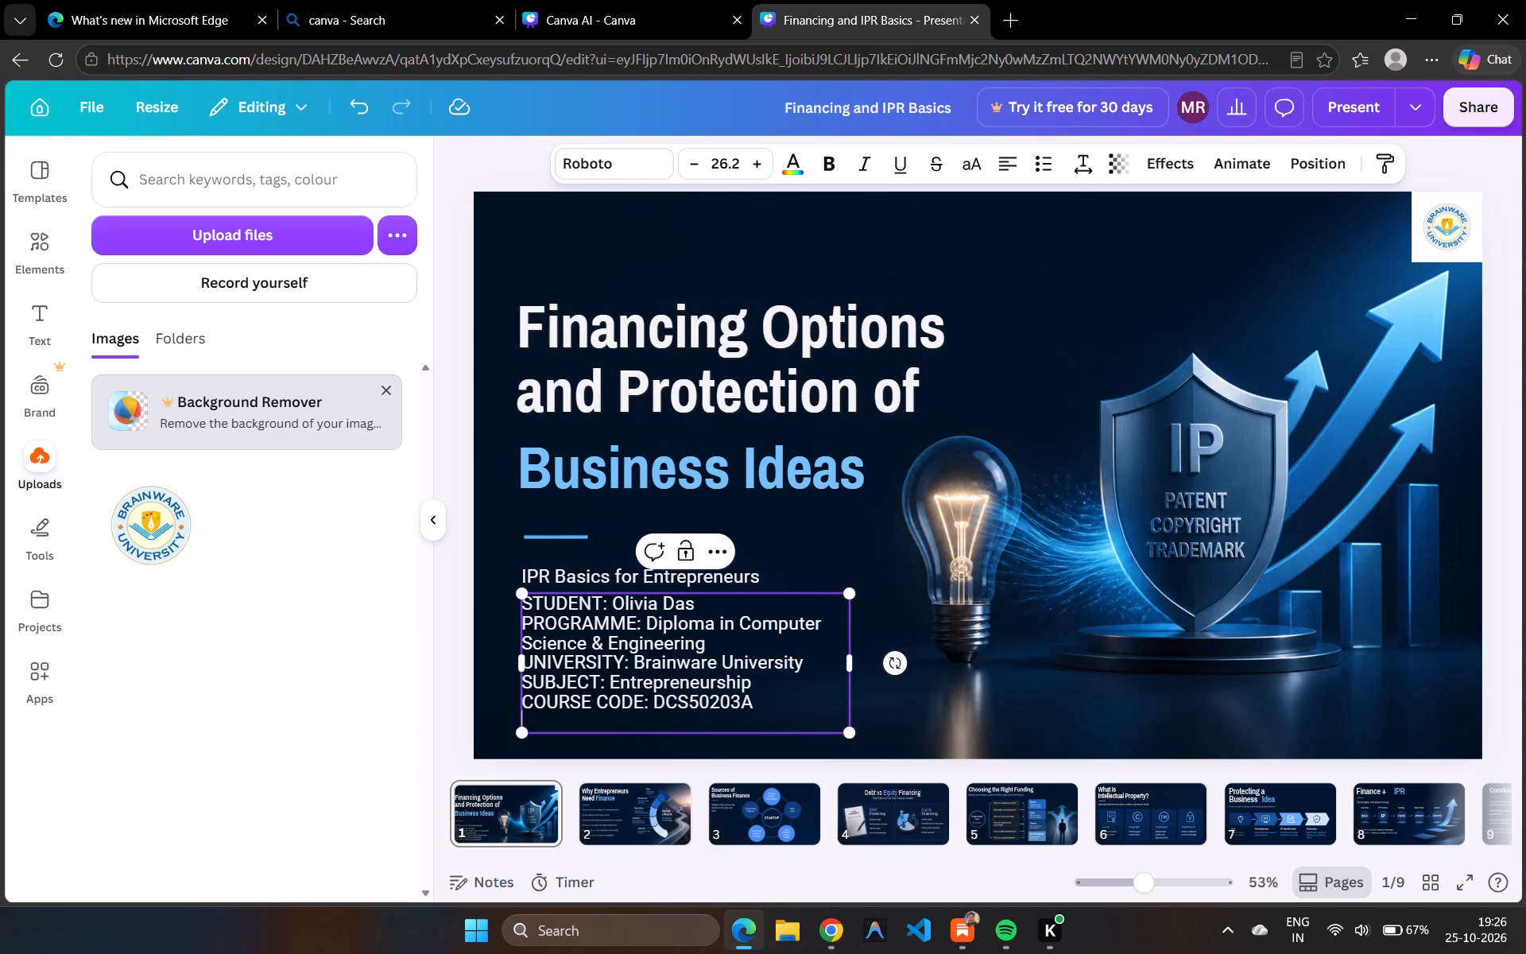
Remove the "PROGRAMME:" label from the details text, keeping the diploma text on its own line.
left_click(634, 626)
key("BackSpace")
key("BackSpace")
key("BackSpace")
key("BackSpace")
key("BackSpace")
key("BackSpace")
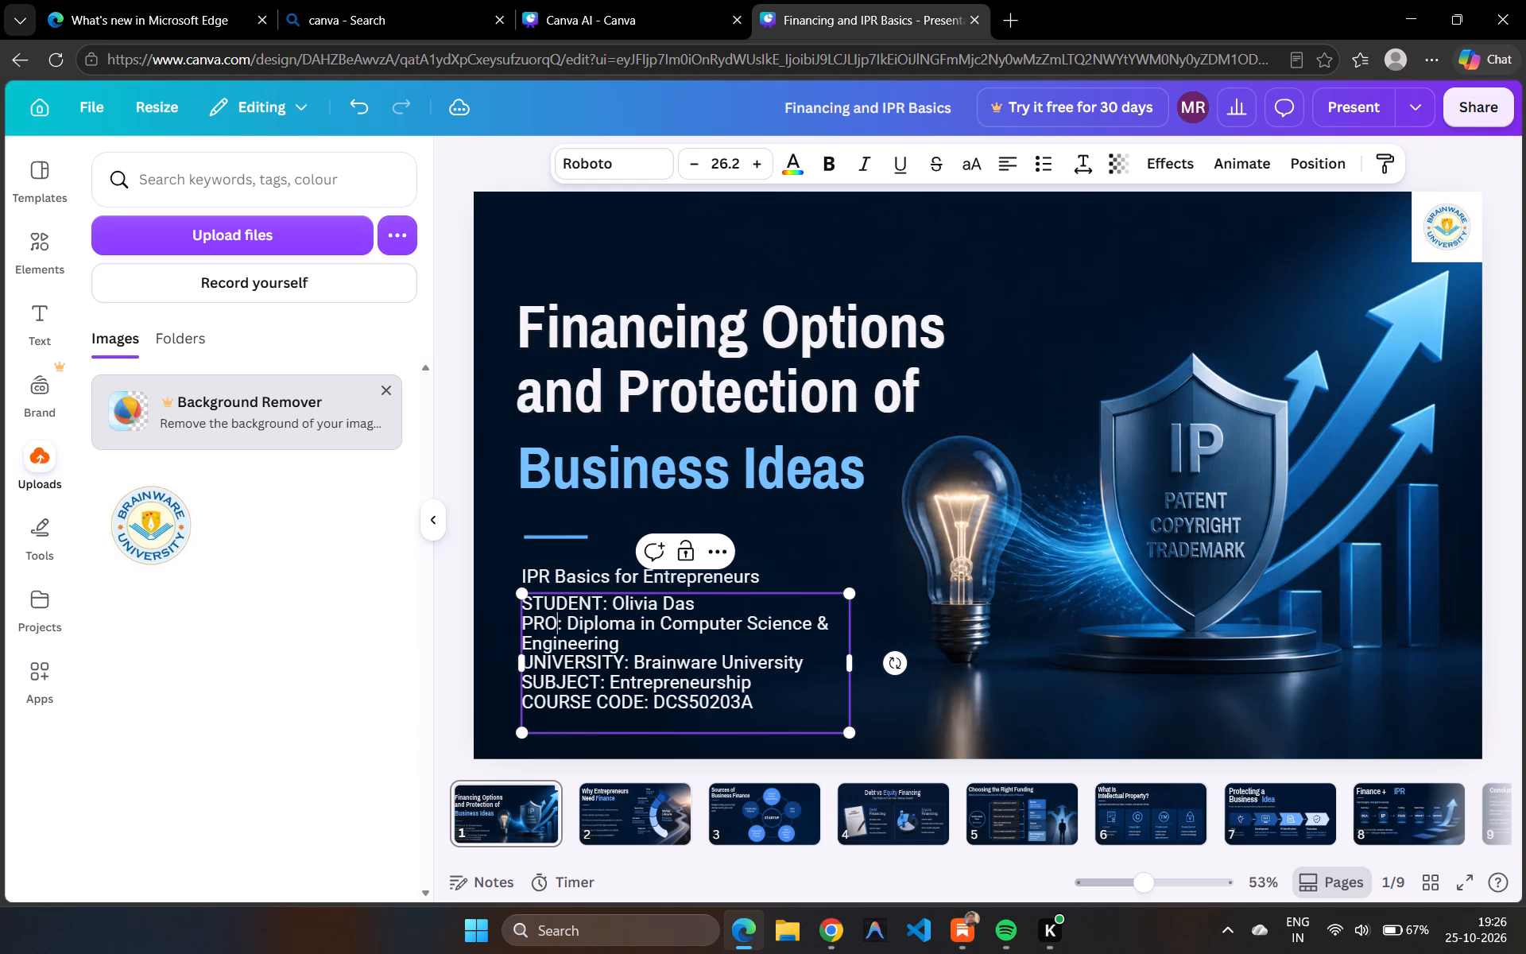
key("BackSpace")
key("BackSpace")
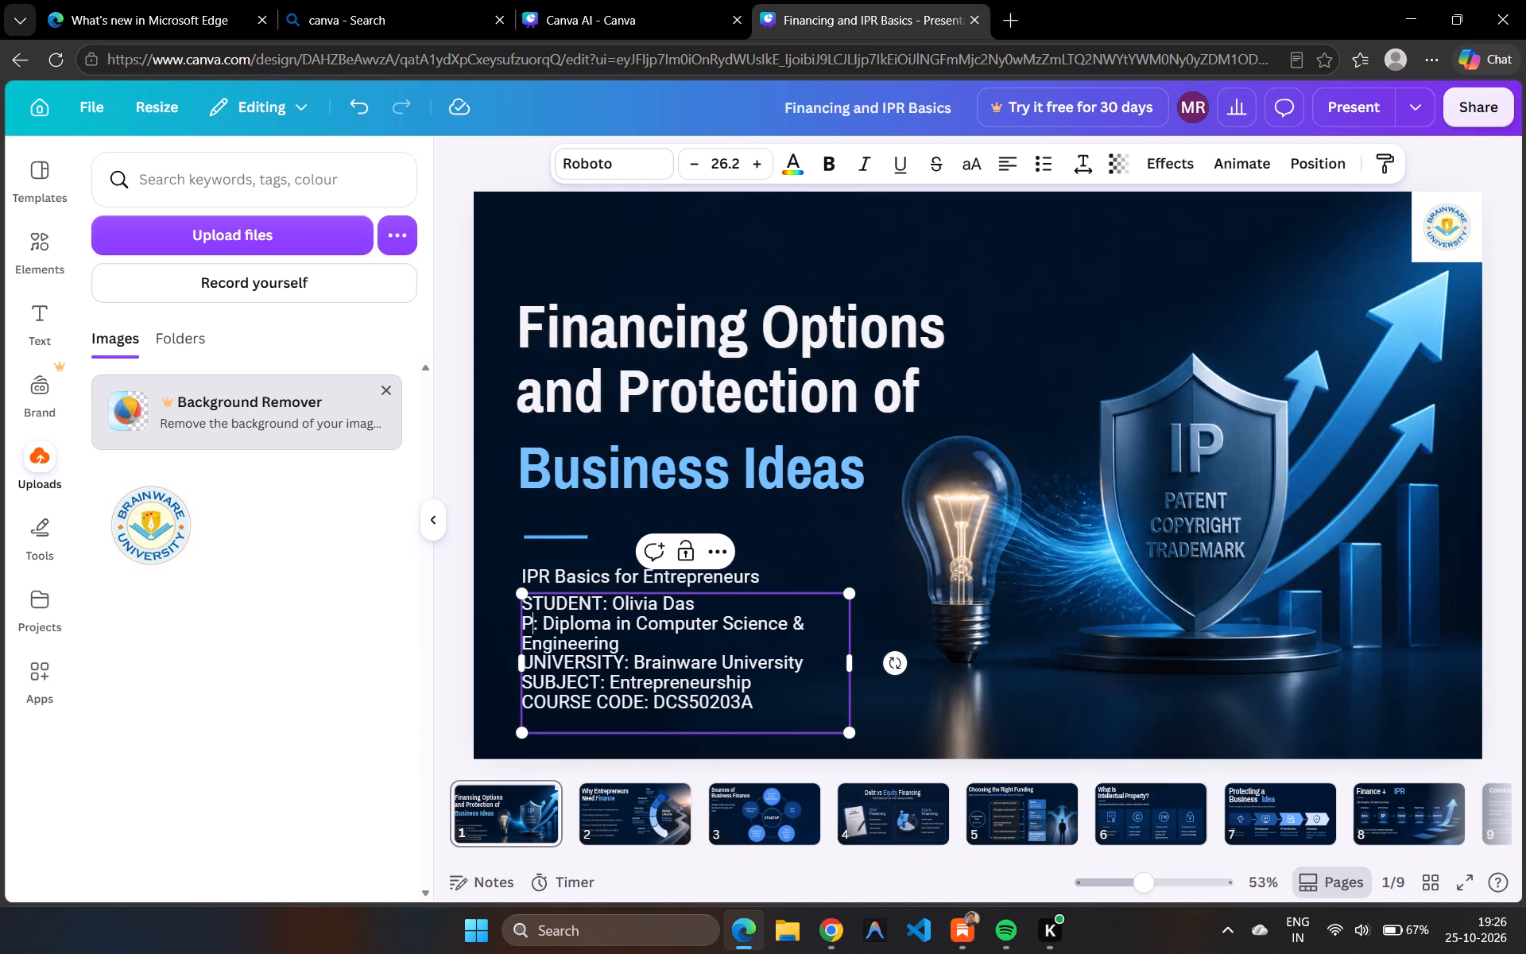
key("BackSpace")
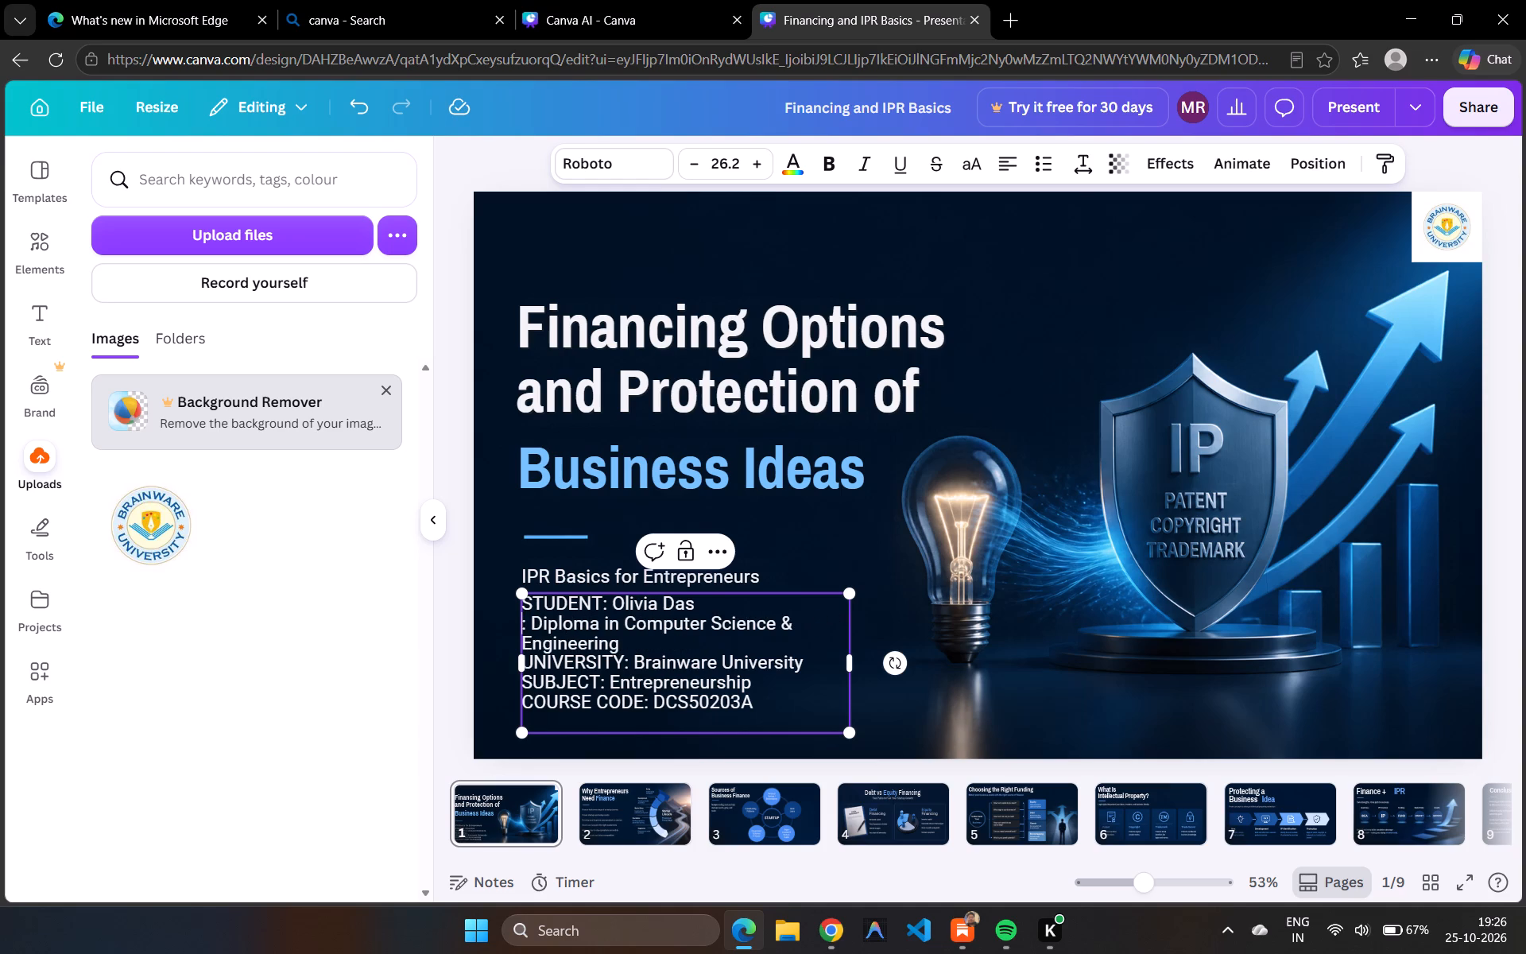
left_click(526, 626)
key("BackSpace")
key("BackSpace")
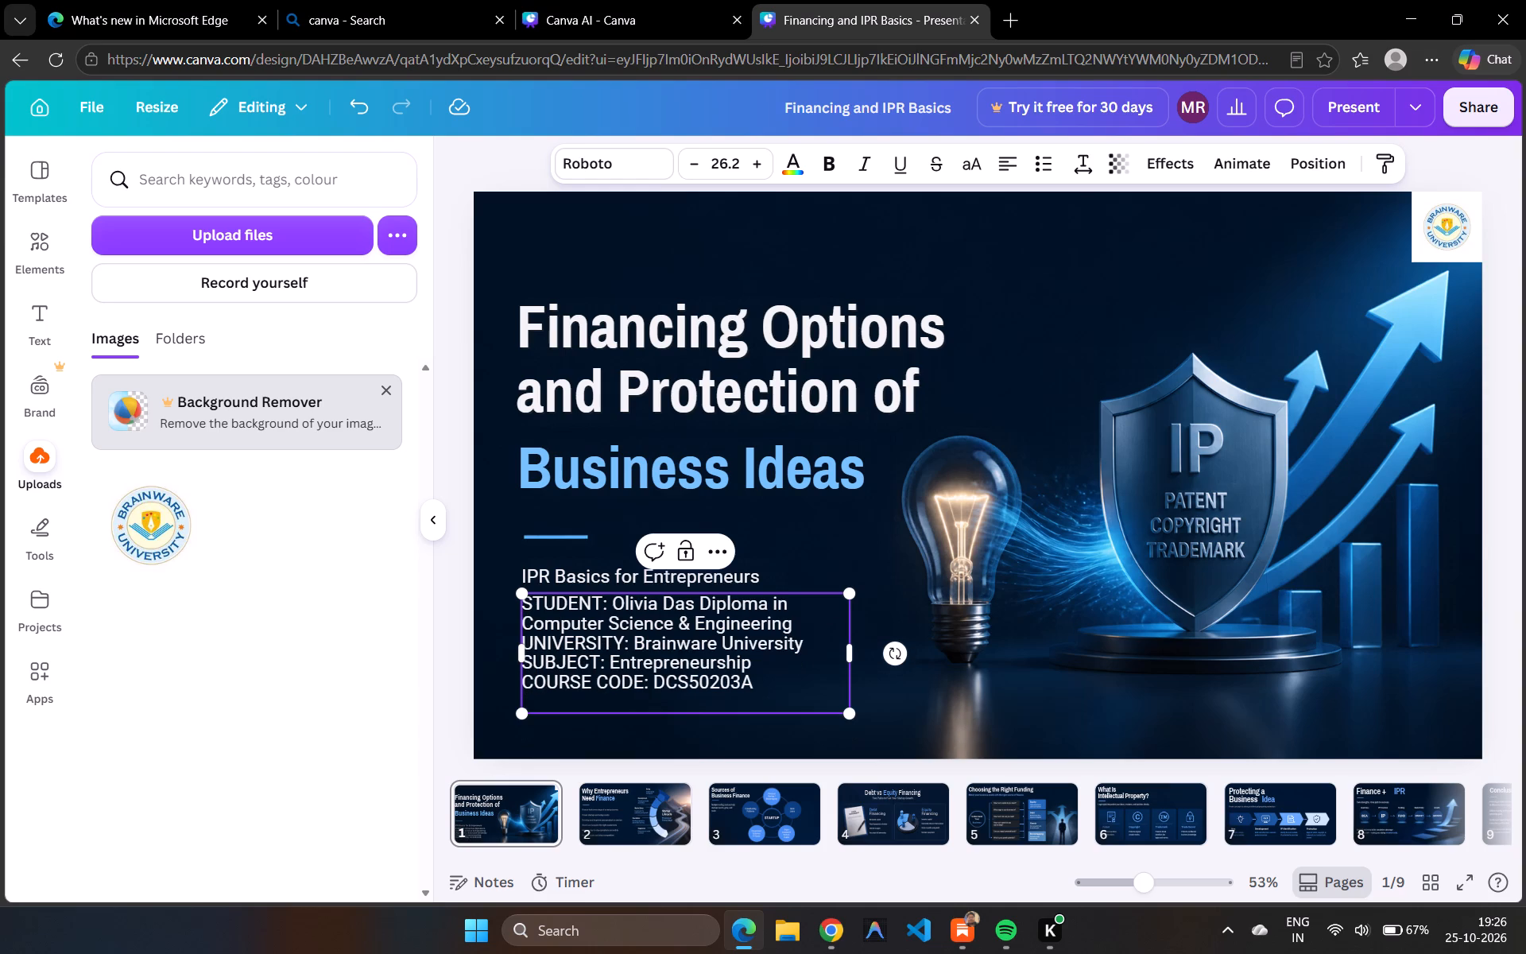
key("Return")
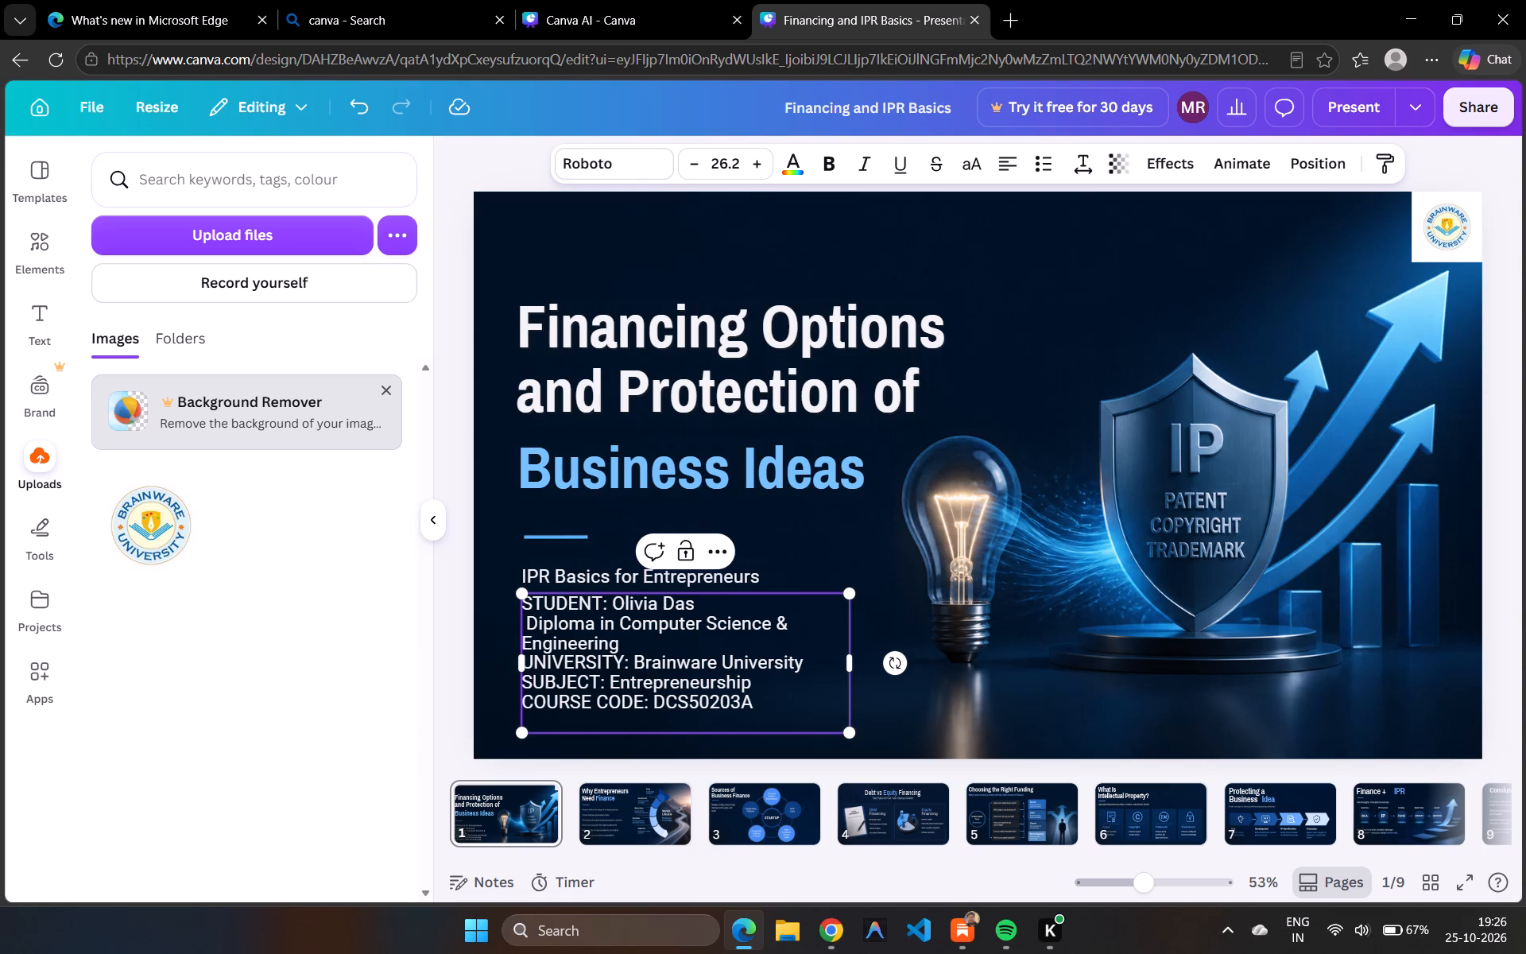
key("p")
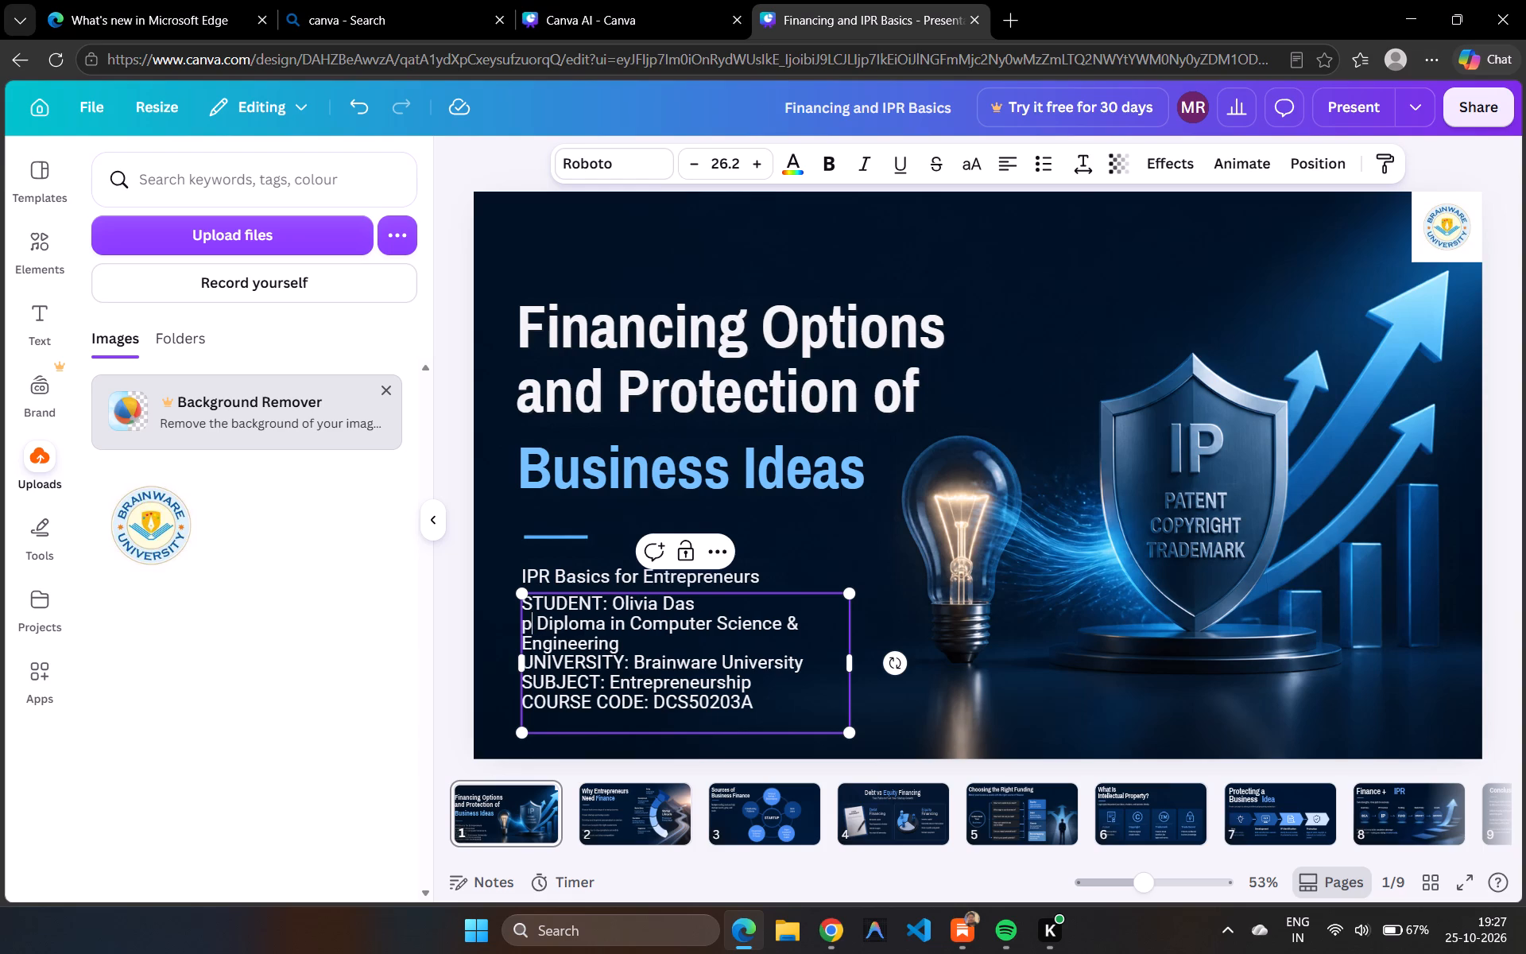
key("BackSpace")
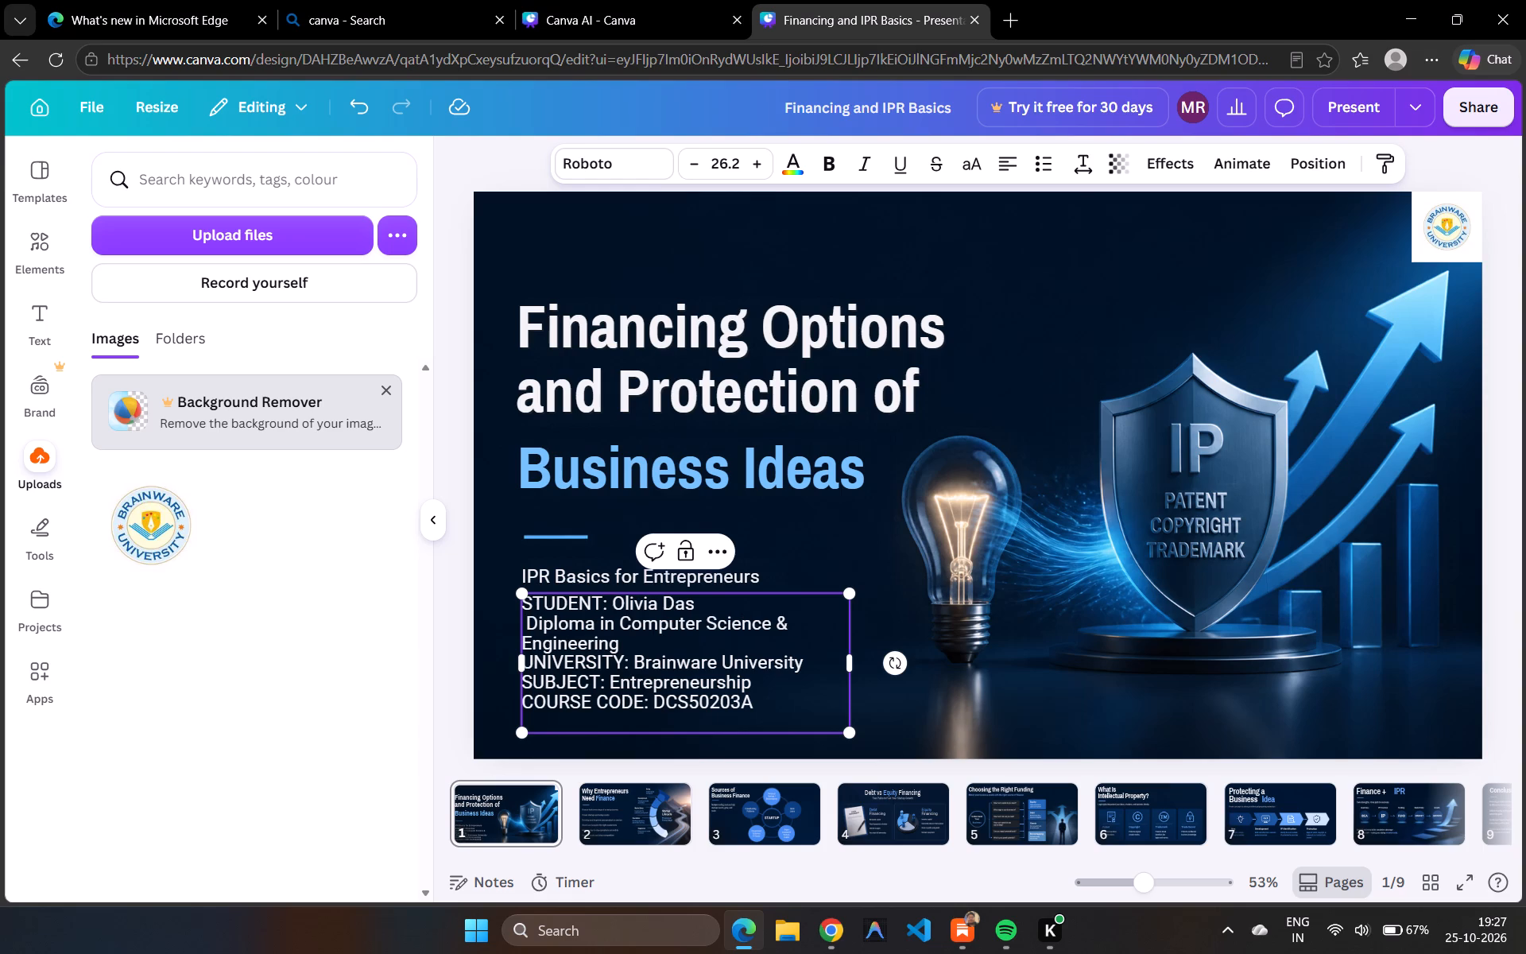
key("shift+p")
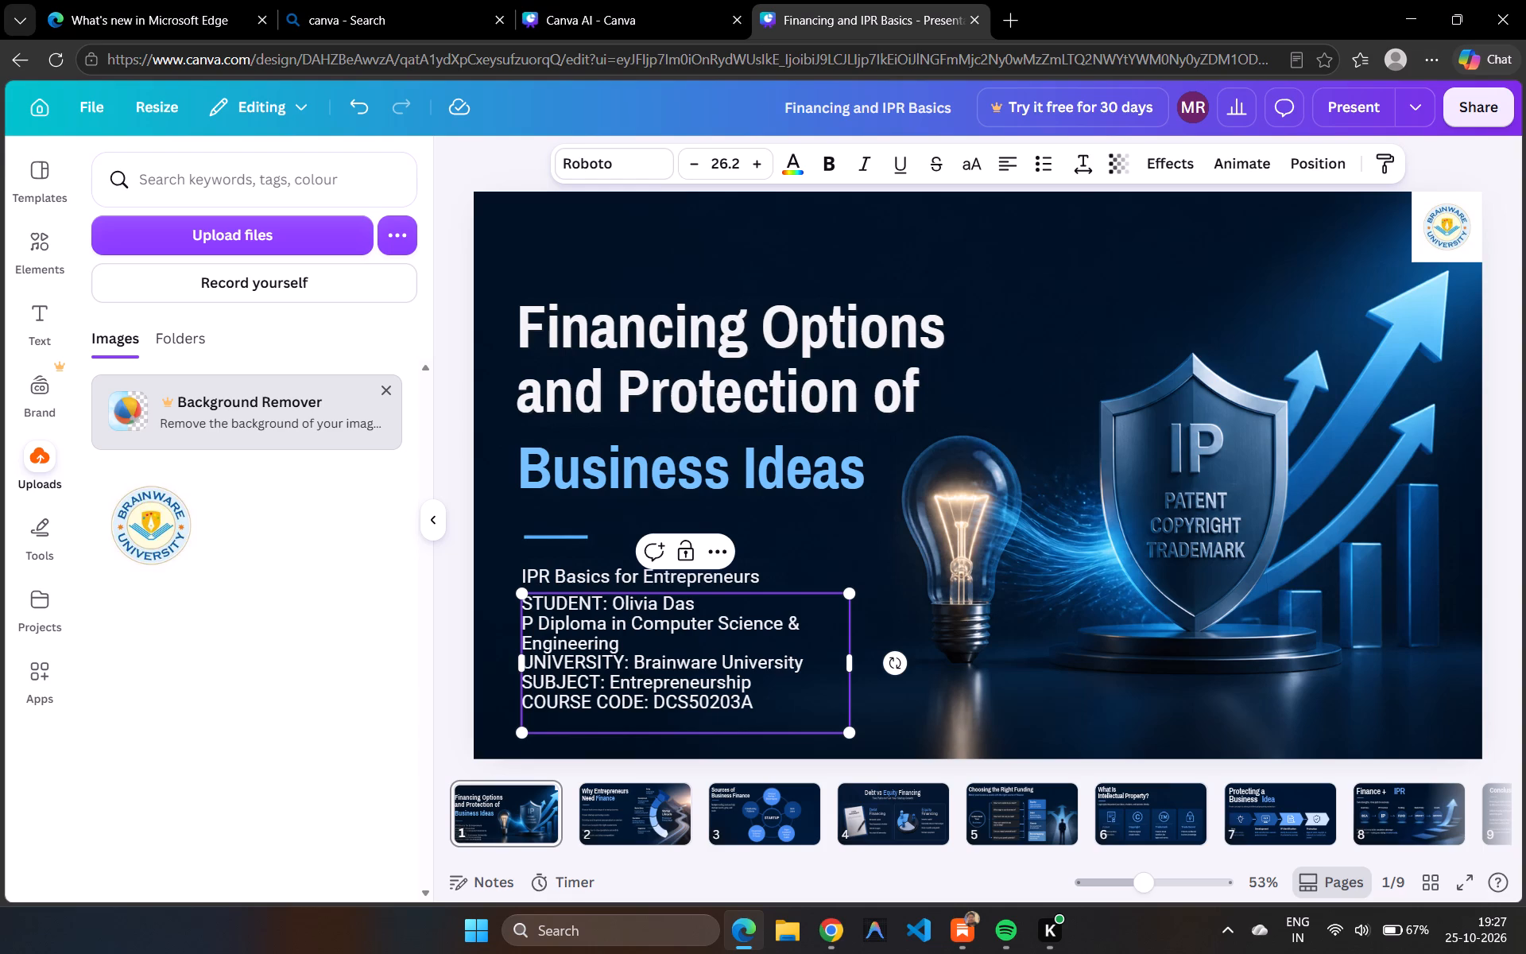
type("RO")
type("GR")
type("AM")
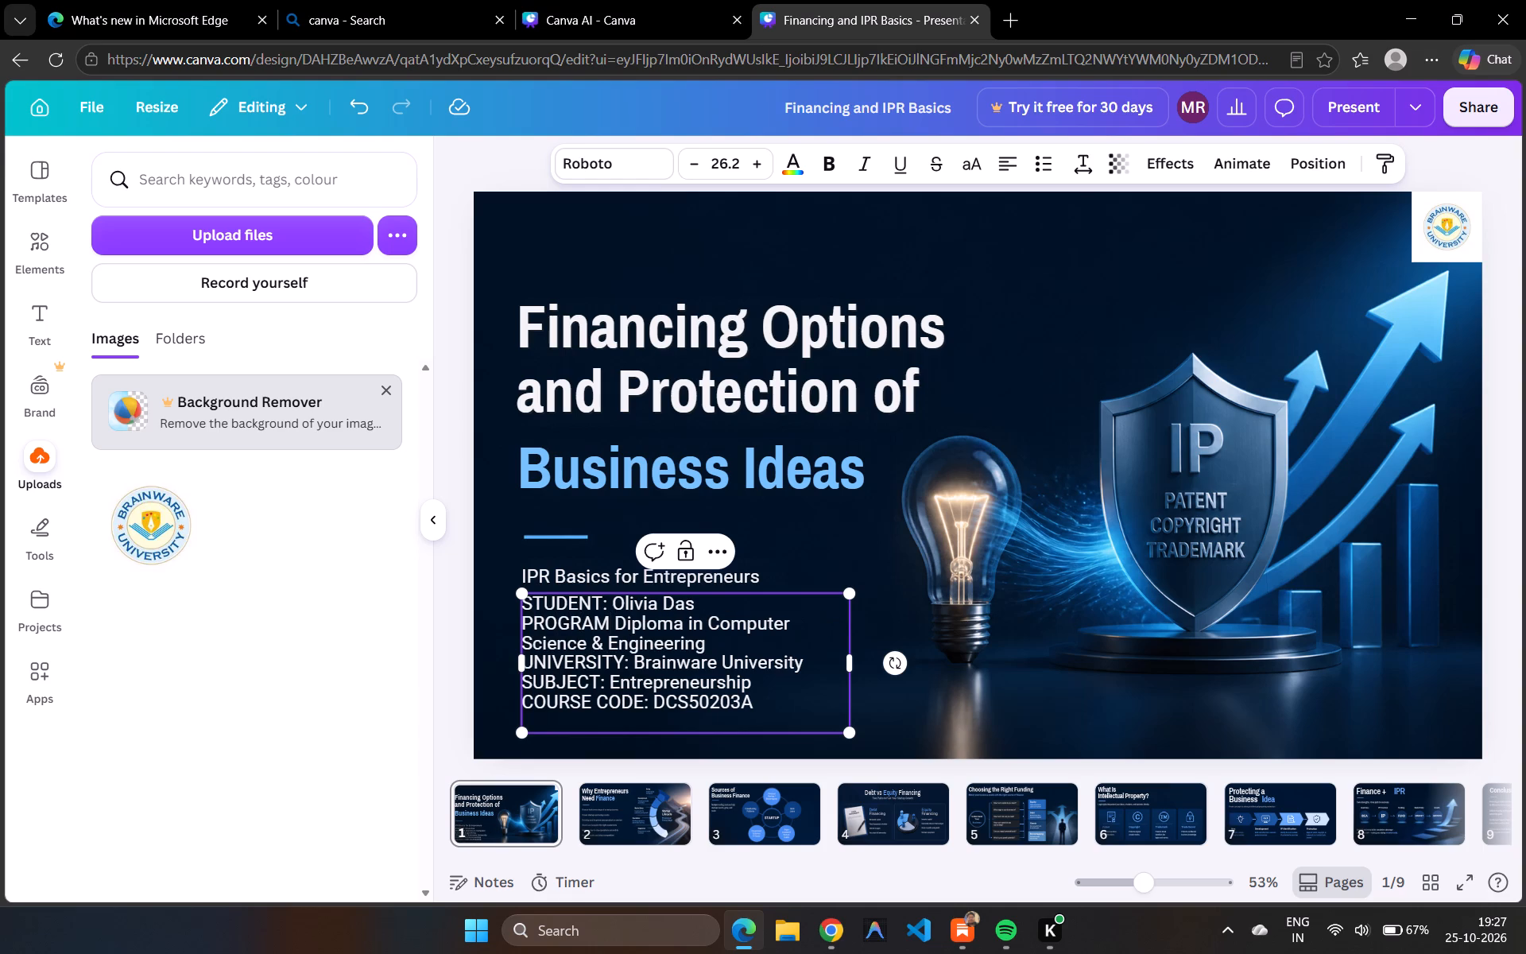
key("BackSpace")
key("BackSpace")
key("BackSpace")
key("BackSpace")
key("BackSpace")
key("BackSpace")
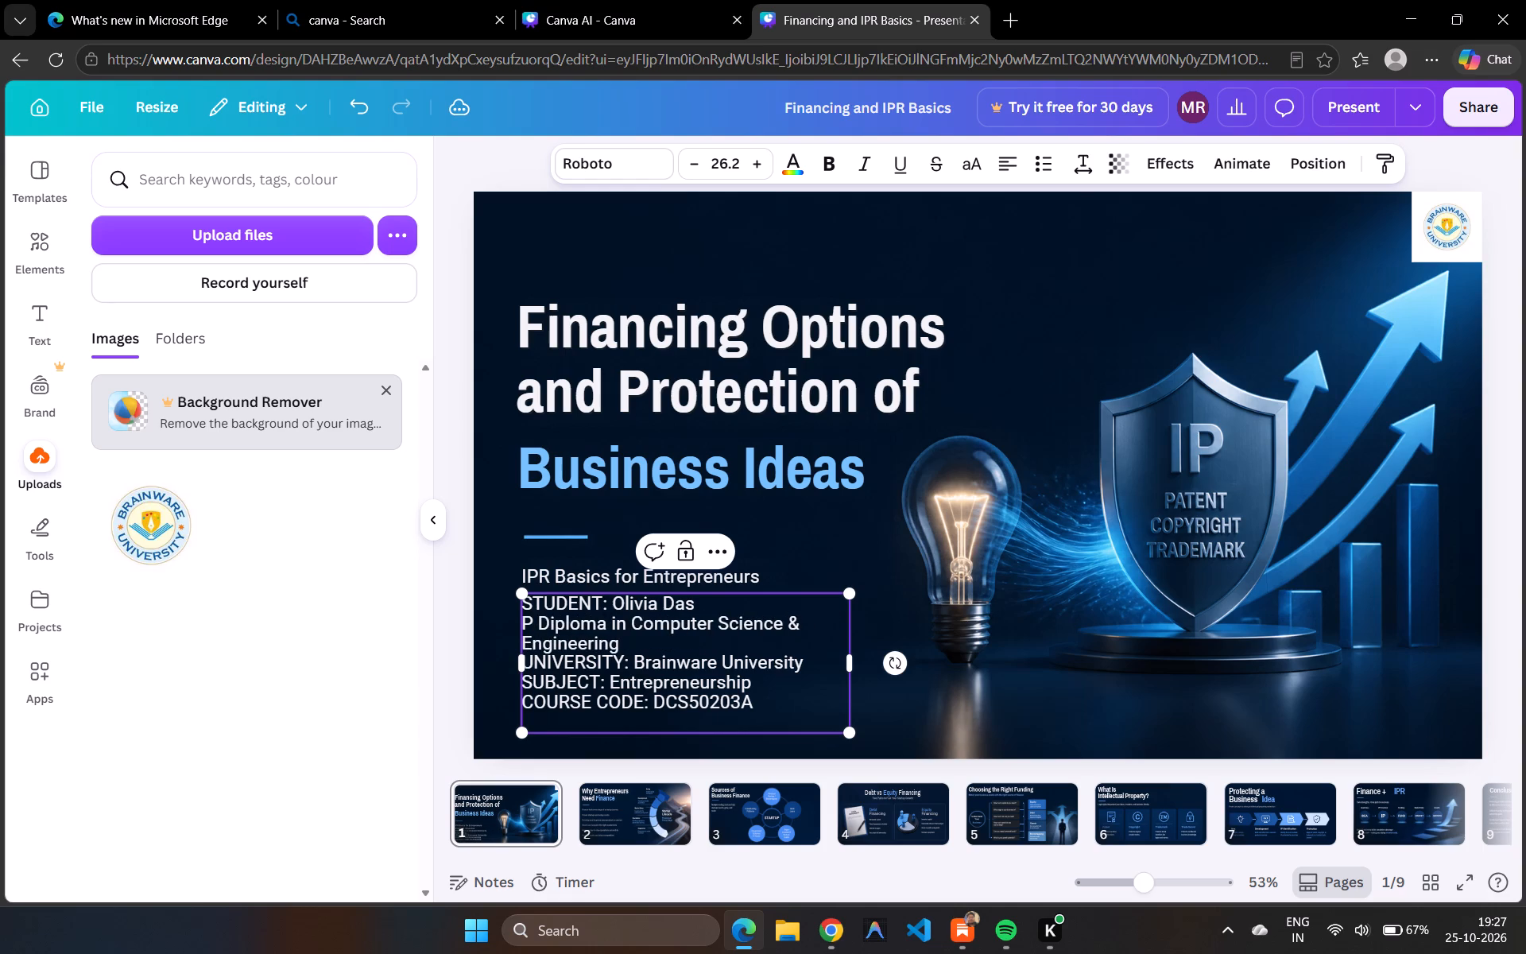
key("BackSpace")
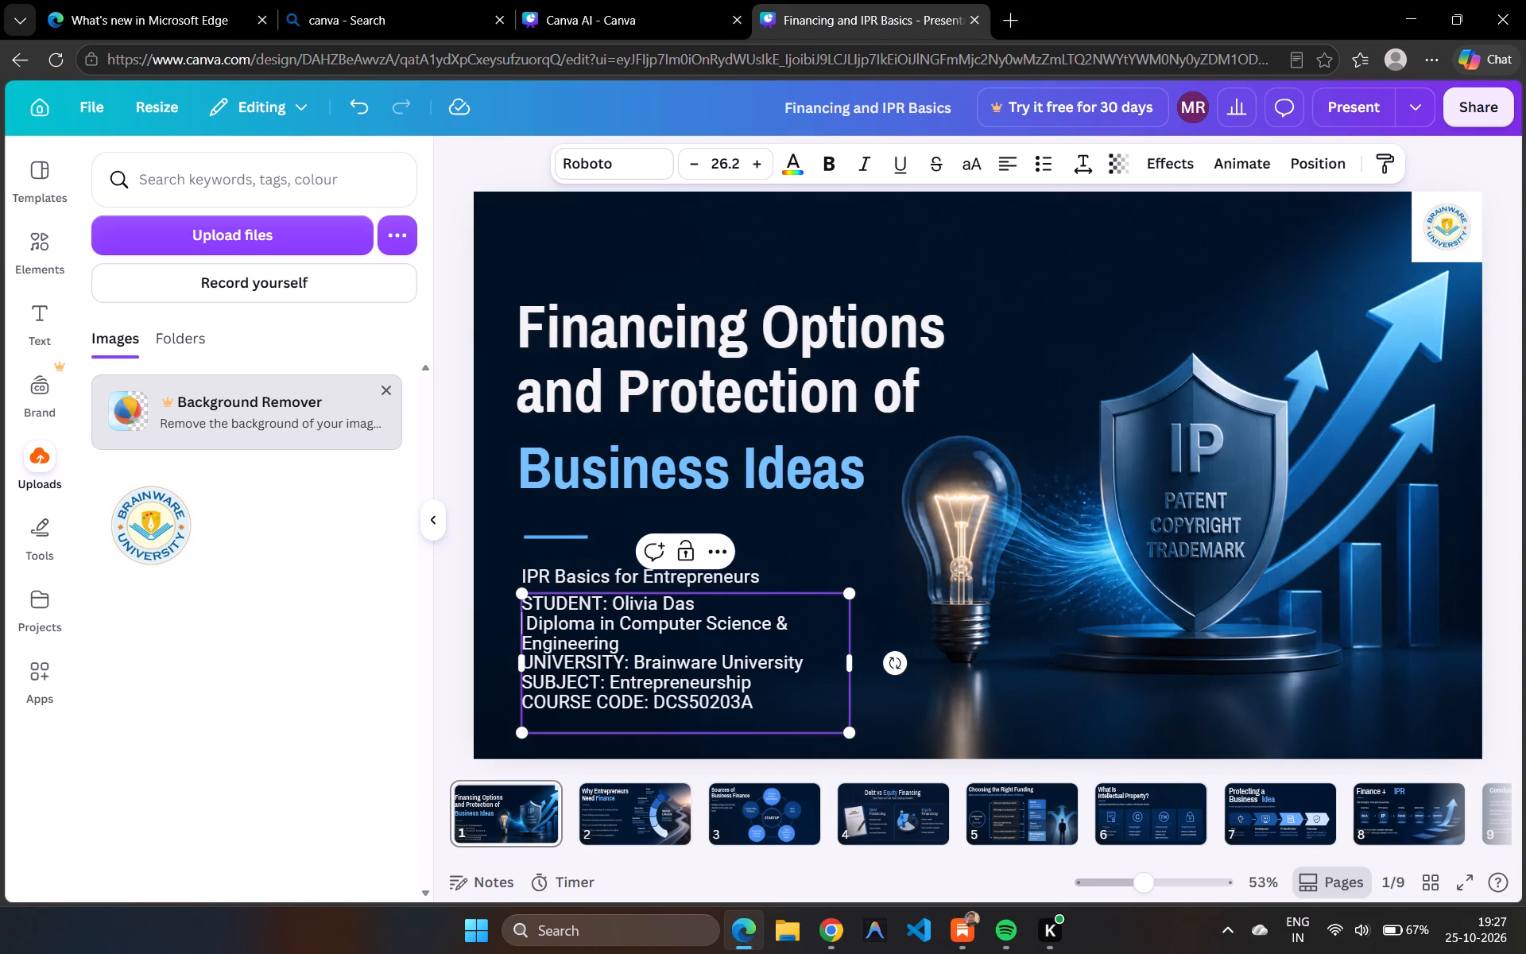
Delete the university and diploma lines from the title slide's details text, keeping only the student, subject and course code lines.
left_click(810, 666)
key("BackSpace")
key("BackSpace")
key("BackSpace")
key("BackSpace")
key("BackSpace")
key("BackSpace")
key("BackSpace")
key("BackSpace")
key("BackSpace")
key("BackSpace")
key("BackSpace")
key("BackSpace")
key("BackSpace")
key("BackSpace")
key("BackSpace")
key("BackSpace")
key("BackSpace")
key("BackSpace")
key("BackSpace")
key("BackSpace")
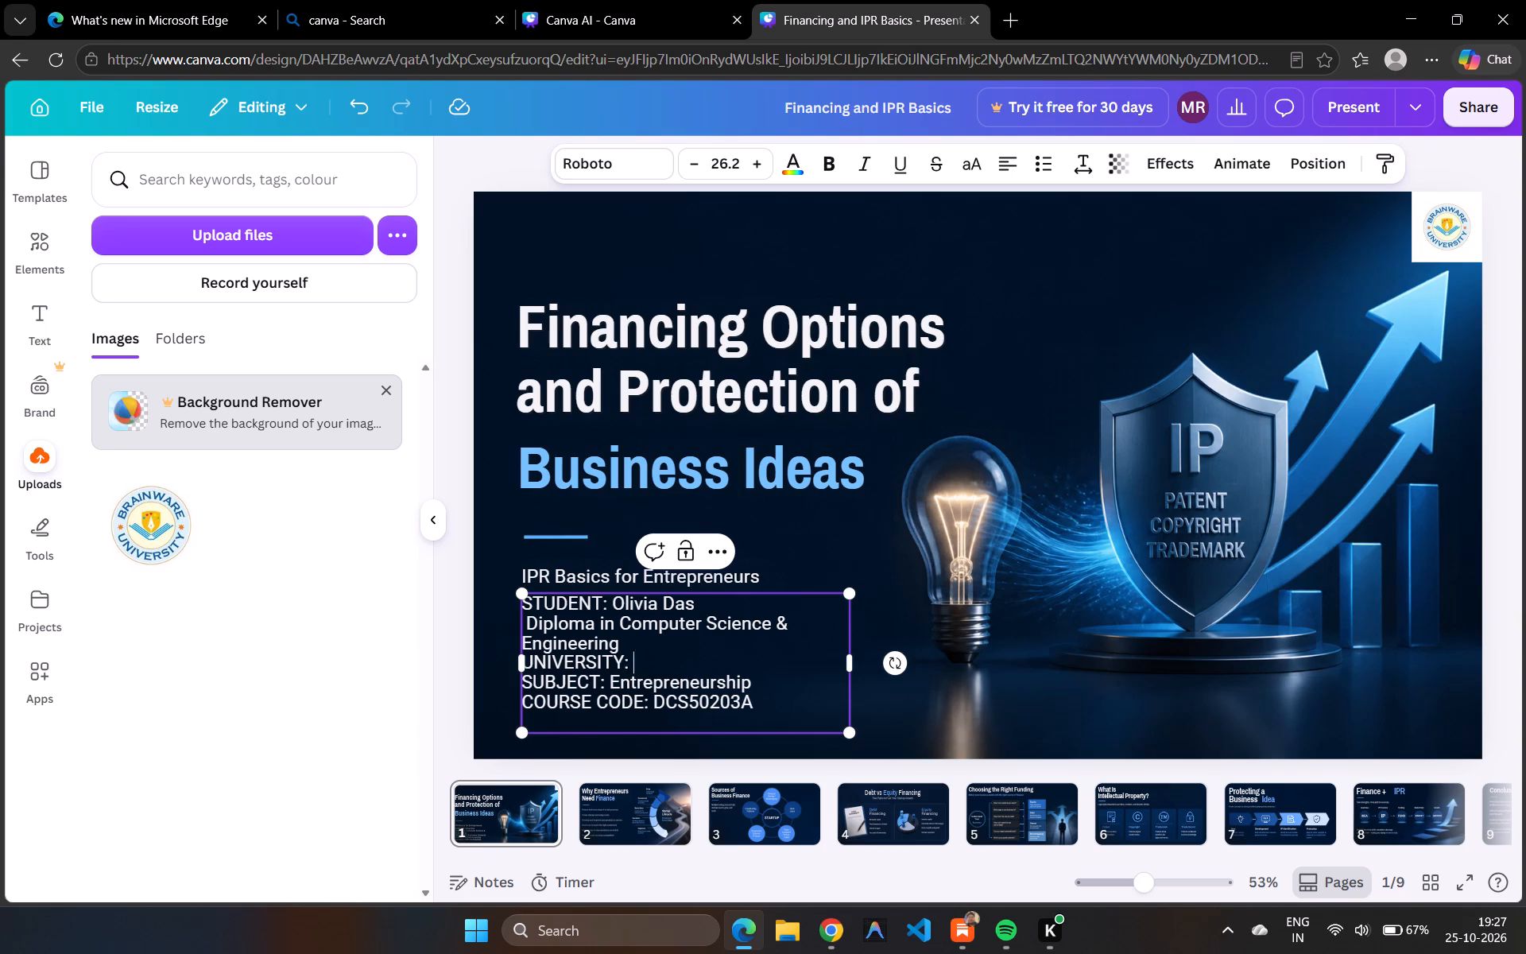
key("BackSpace")
key("BackSpace")
key("BackSpace")
key("BackSpace")
key("BackSpace")
key("BackSpace")
key("BackSpace")
key("BackSpace")
key("BackSpace")
key("BackSpace")
key("BackSpace")
key("BackSpace")
key("BackSpace")
key("BackSpace")
key("BackSpace")
key("BackSpace")
key("BackSpace")
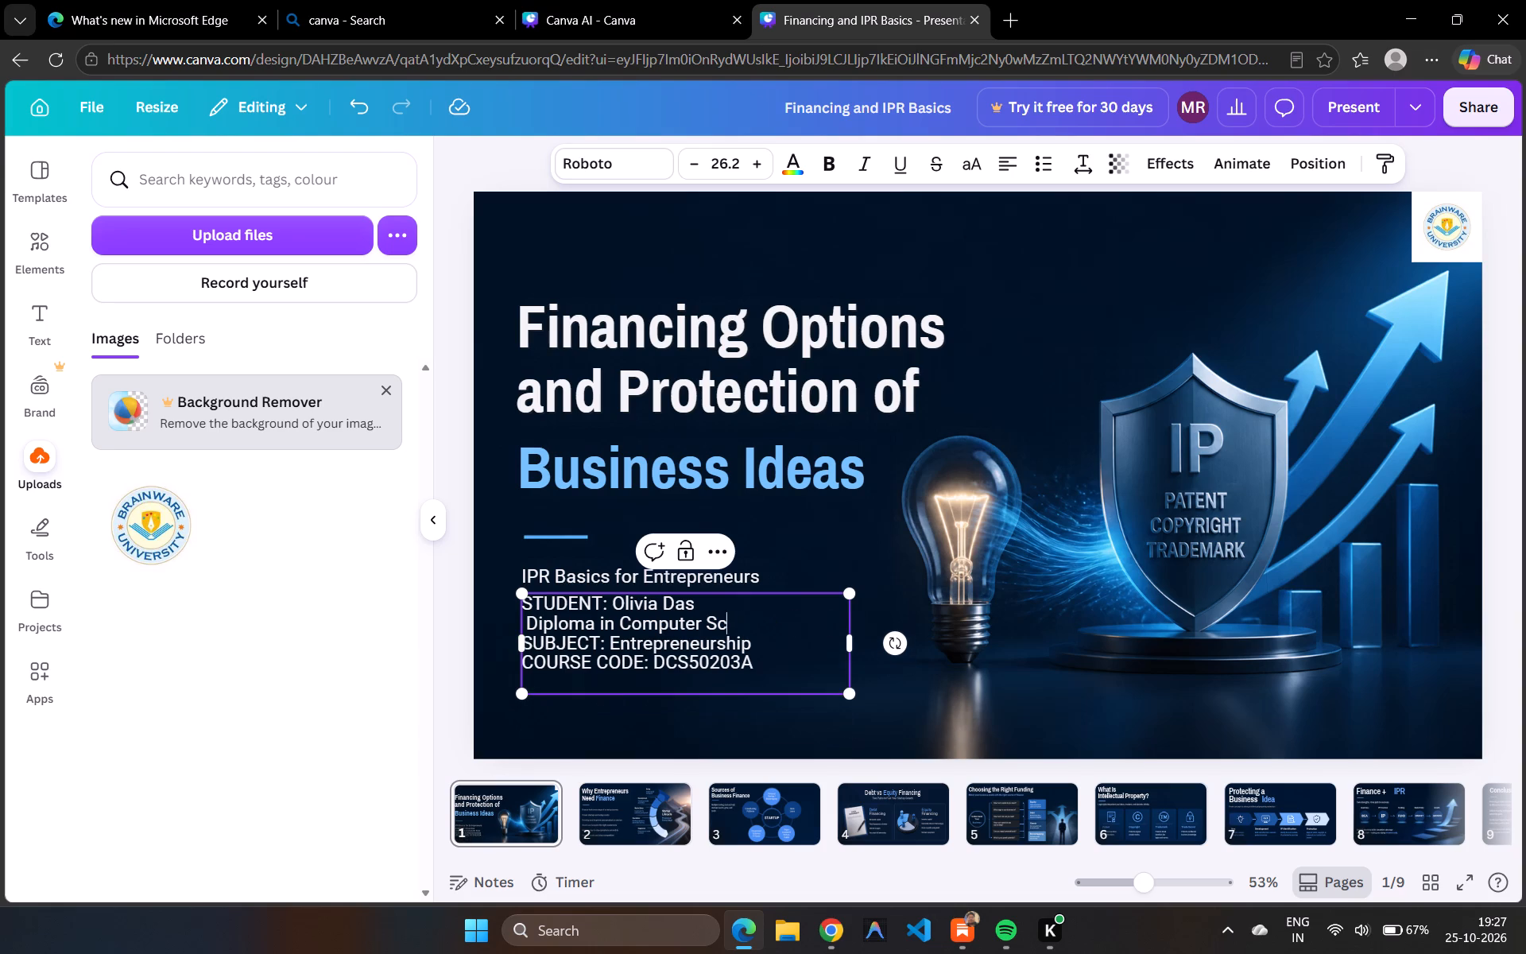
key("BackSpace")
key("BackSpace")
key("BackSpace")
key("BackSpace")
key("BackSpace")
key("BackSpace")
key("BackSpace")
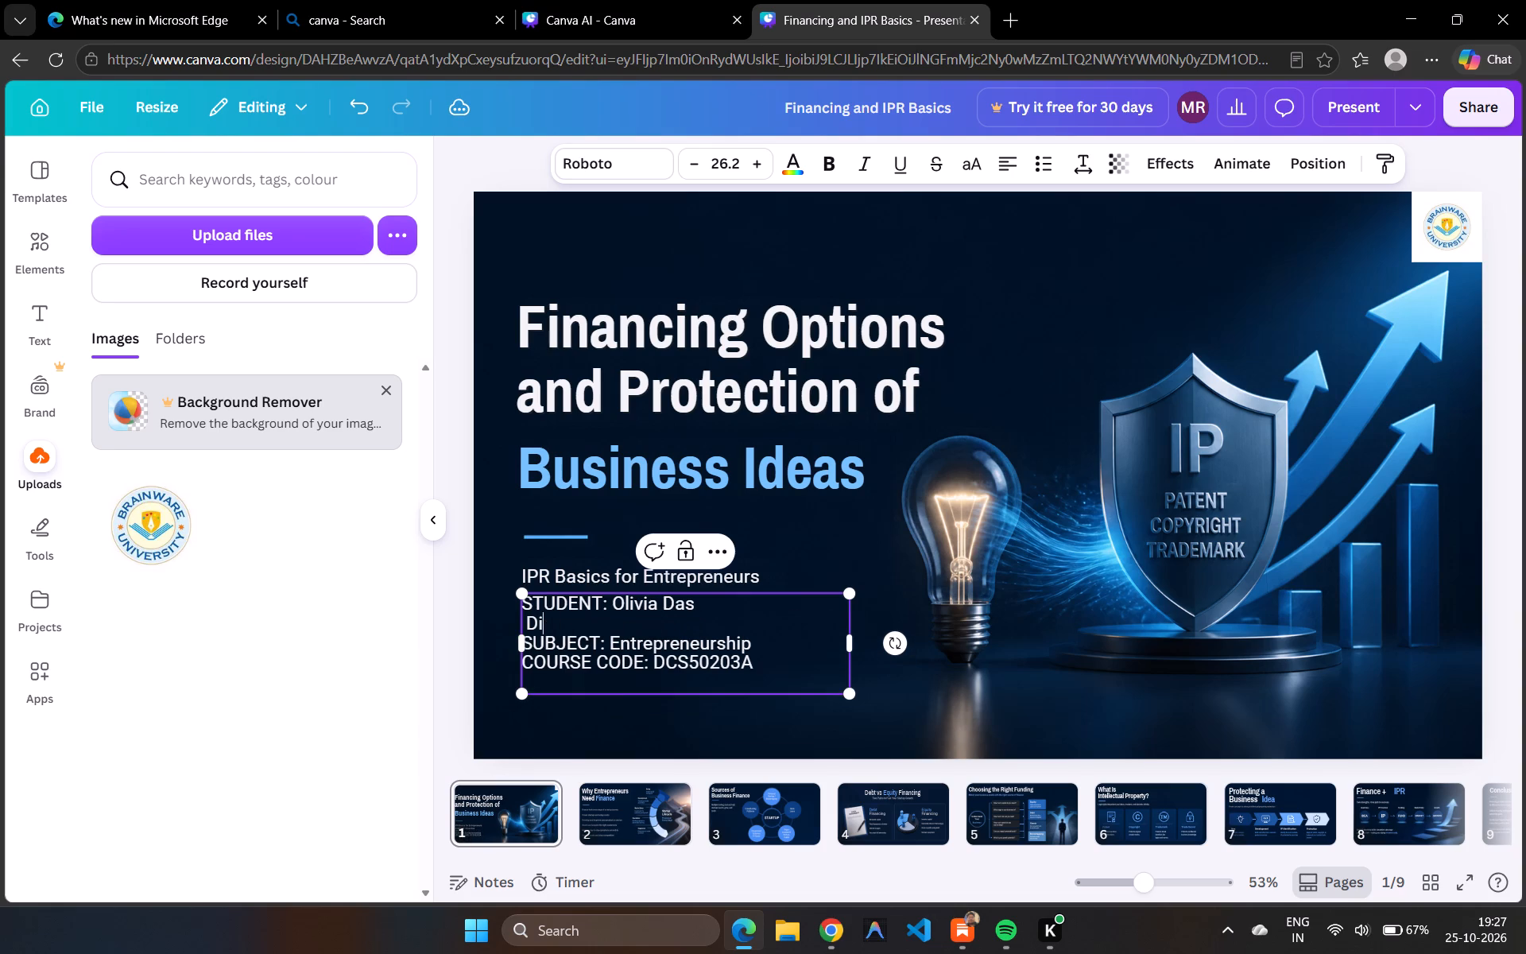
key("BackSpace")
key("BackSpace")
key("BackSpace")
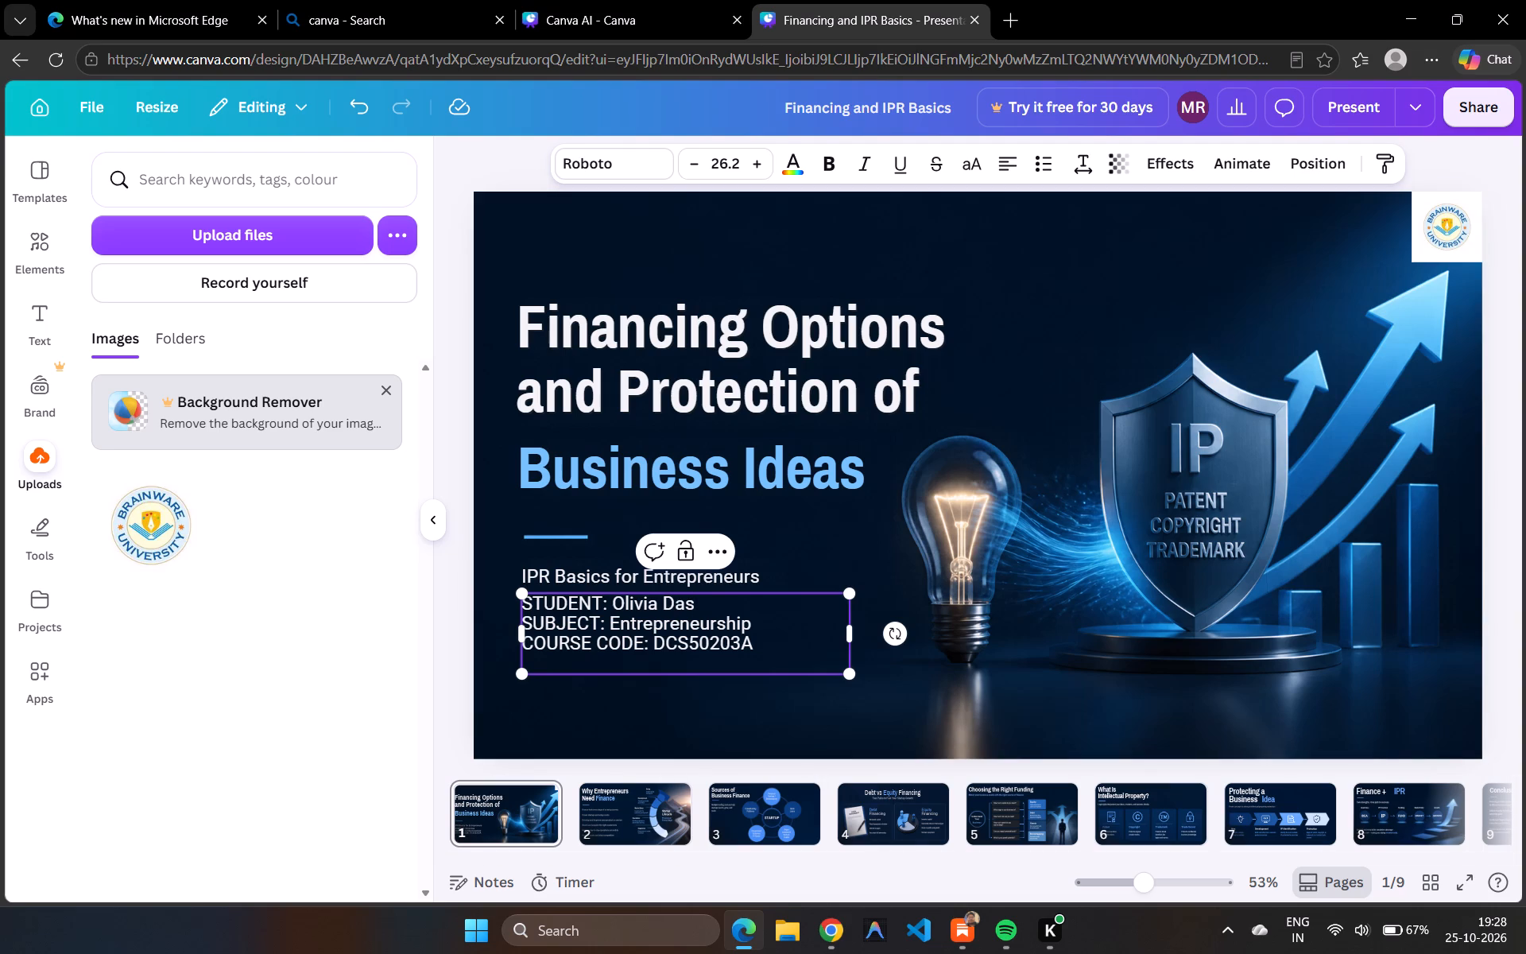
Add a "STUDENT CODE:" label on a new line below the student line in the title slide's details text.
key("Return")
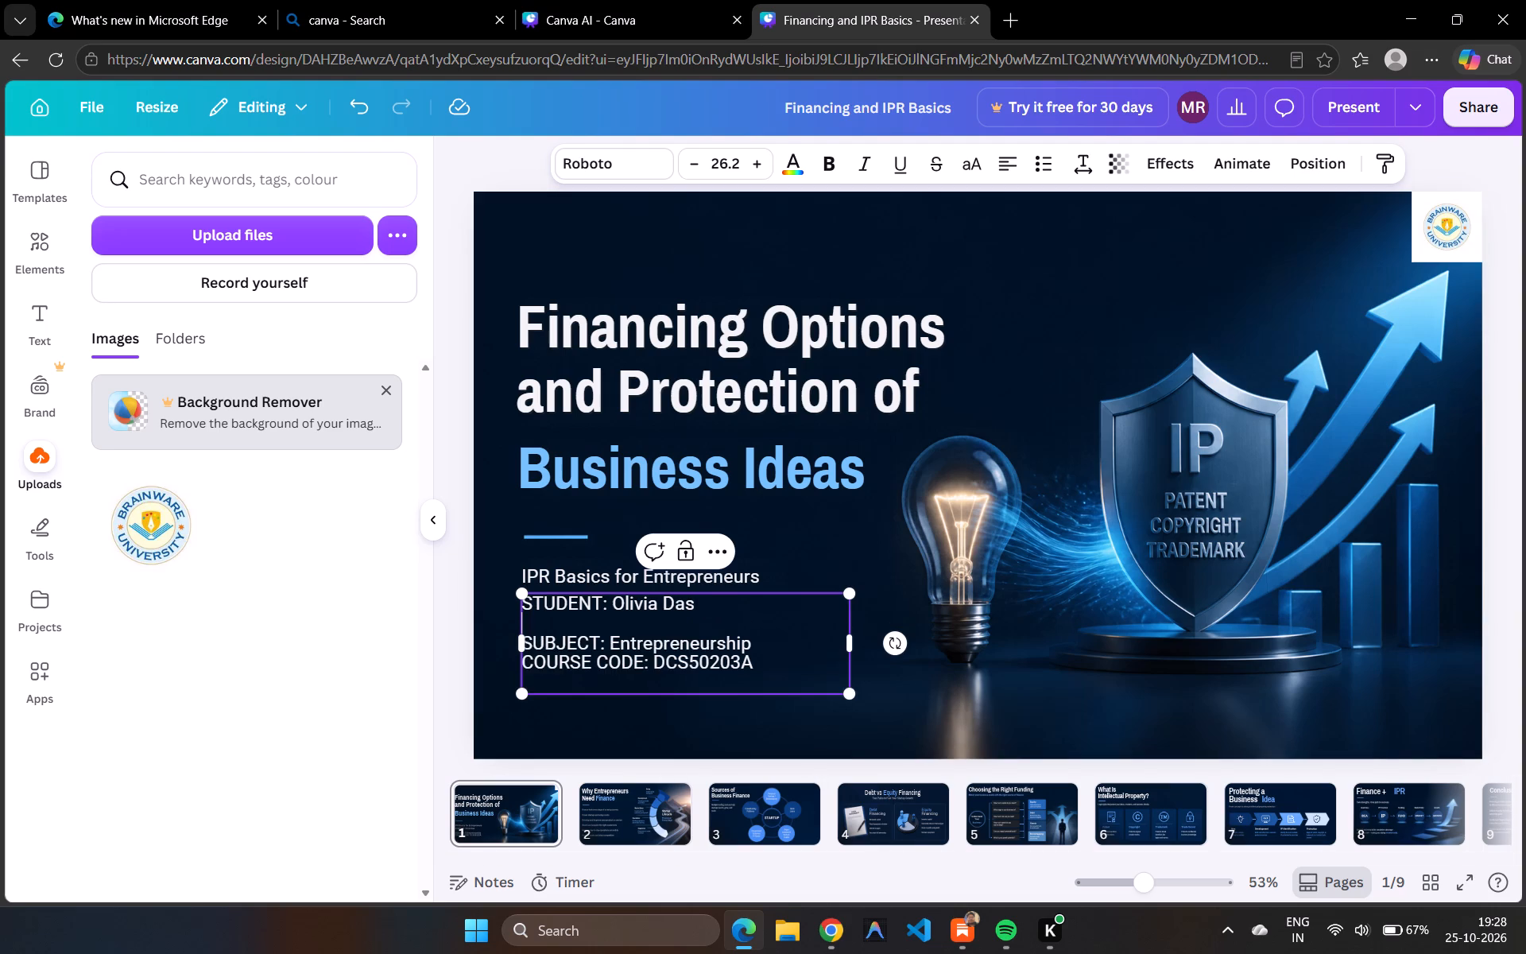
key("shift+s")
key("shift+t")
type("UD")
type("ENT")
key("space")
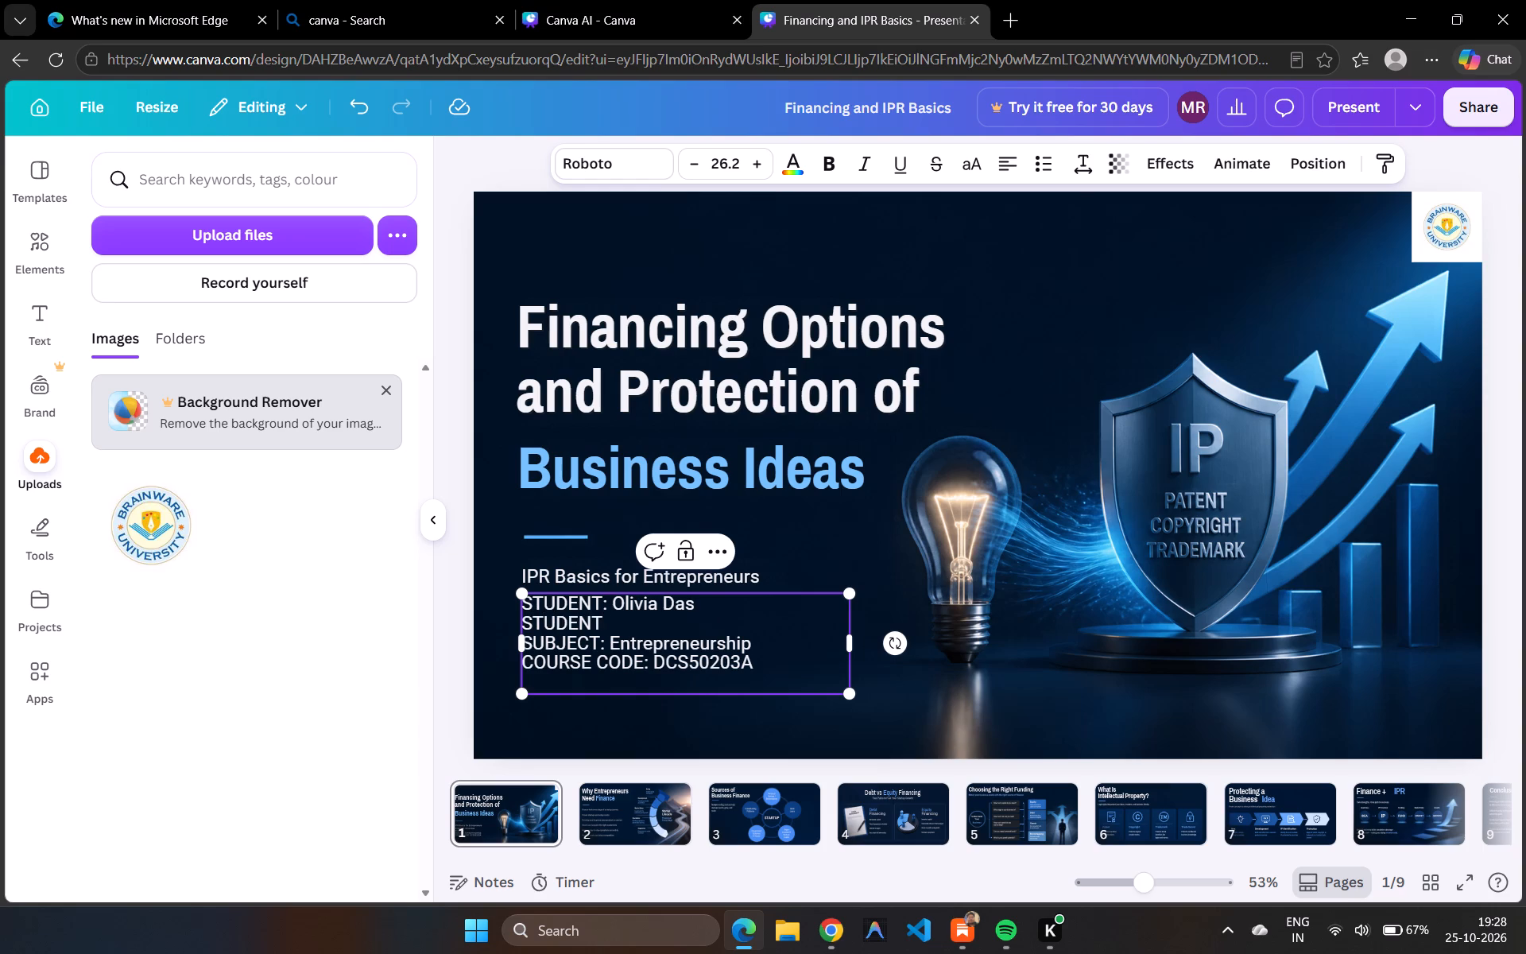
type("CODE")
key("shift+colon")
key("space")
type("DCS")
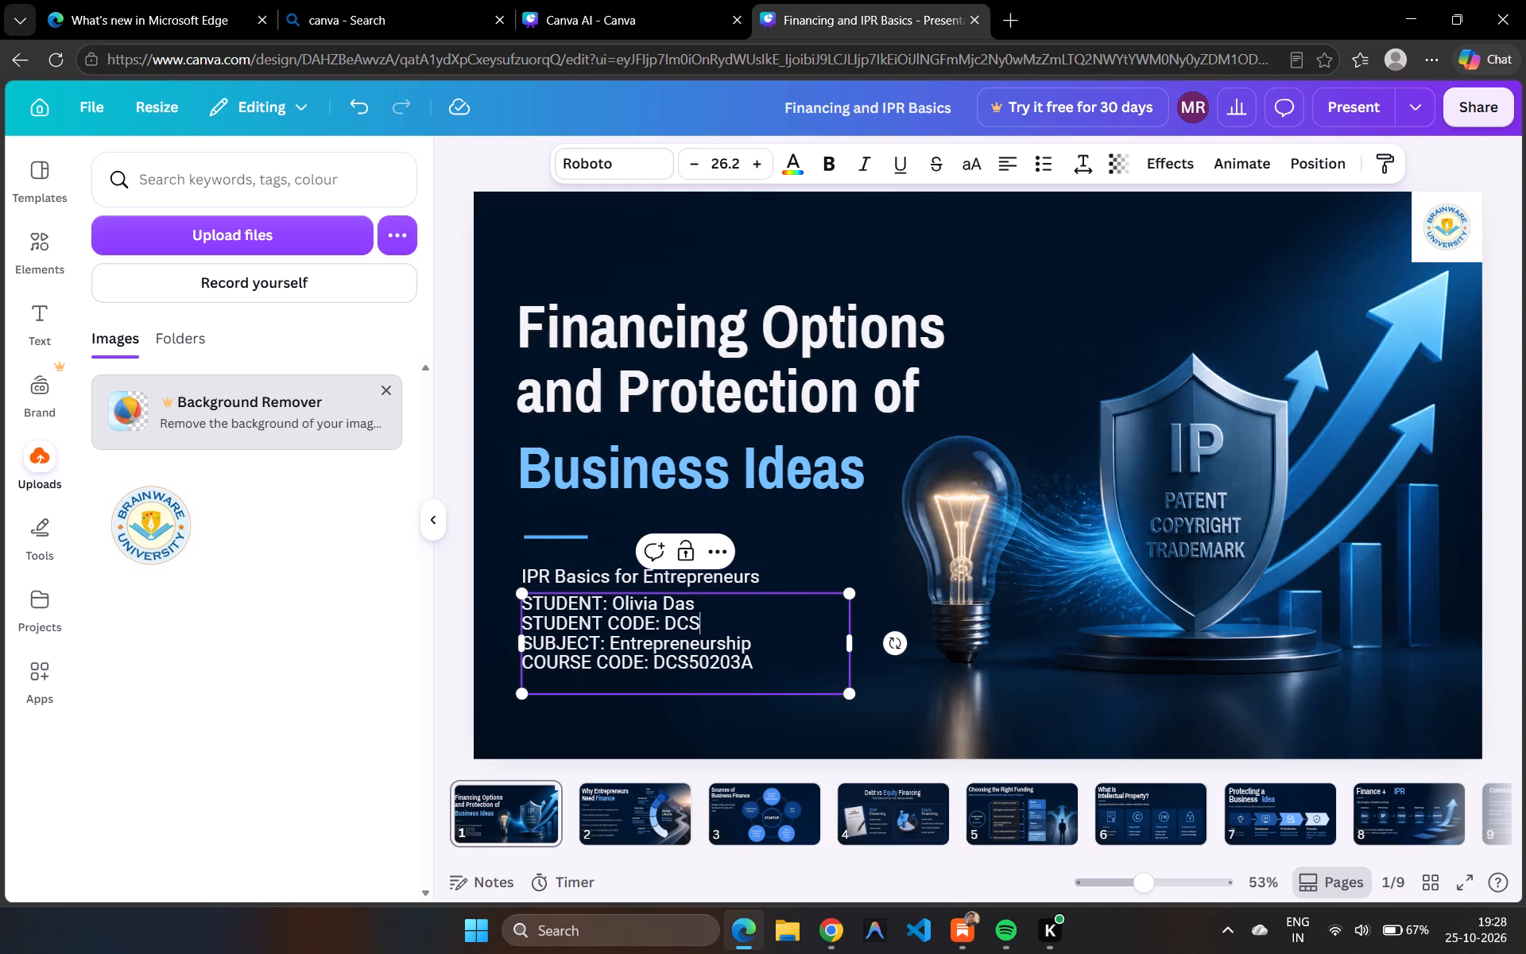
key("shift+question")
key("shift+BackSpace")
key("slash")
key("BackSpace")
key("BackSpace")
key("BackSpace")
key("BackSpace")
Enter the student's code after the "STUDENT CODE:" label in the title slide's details text.
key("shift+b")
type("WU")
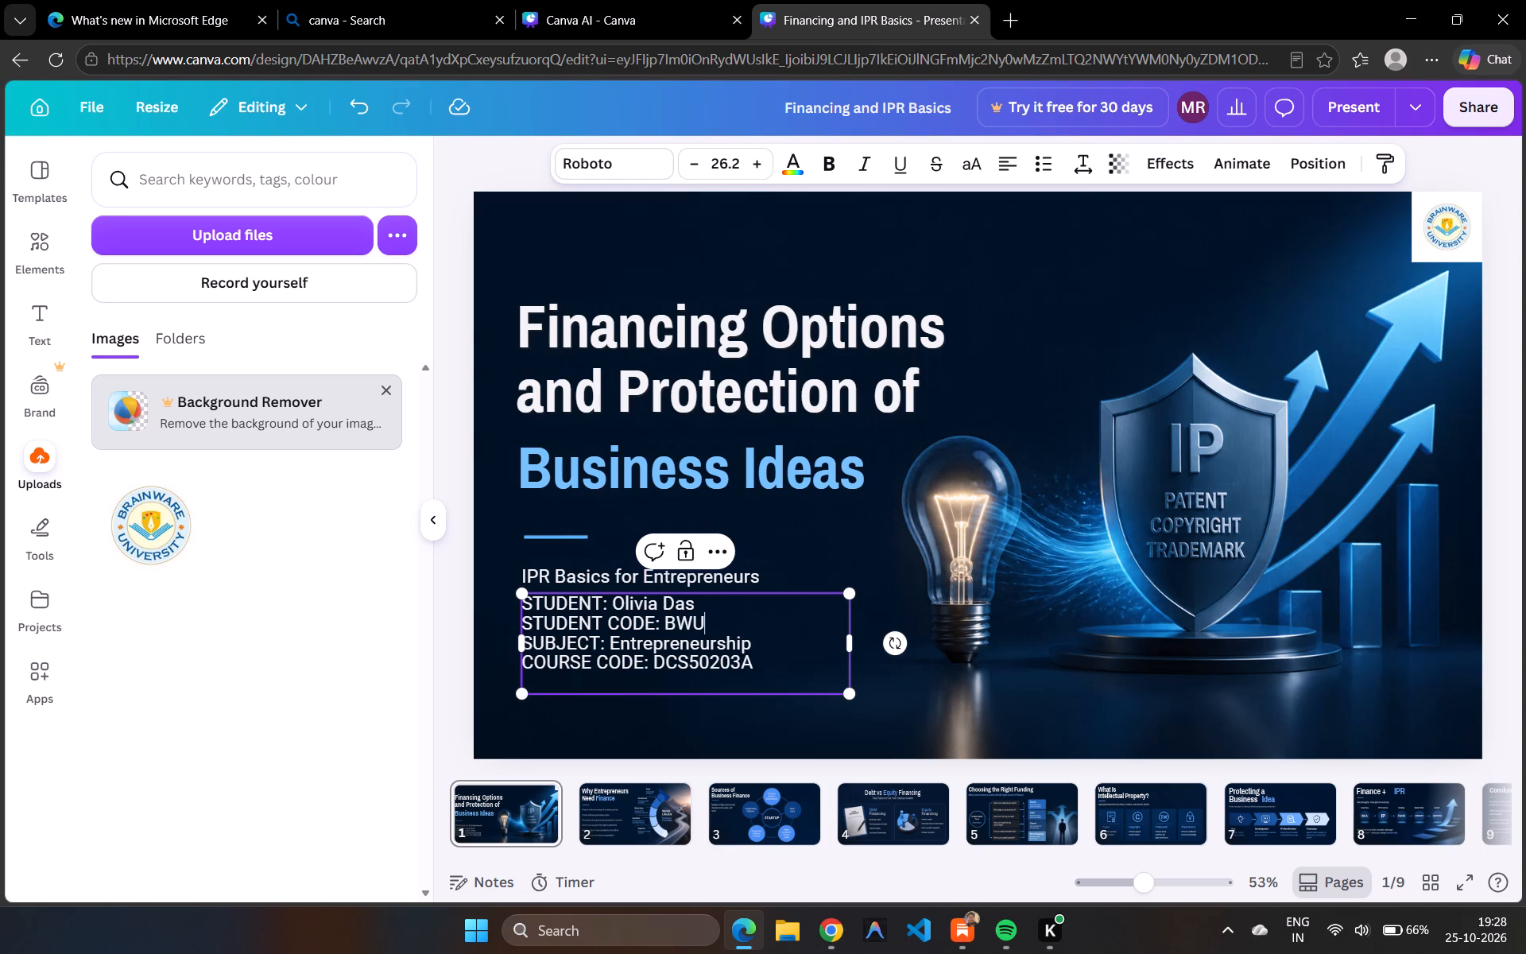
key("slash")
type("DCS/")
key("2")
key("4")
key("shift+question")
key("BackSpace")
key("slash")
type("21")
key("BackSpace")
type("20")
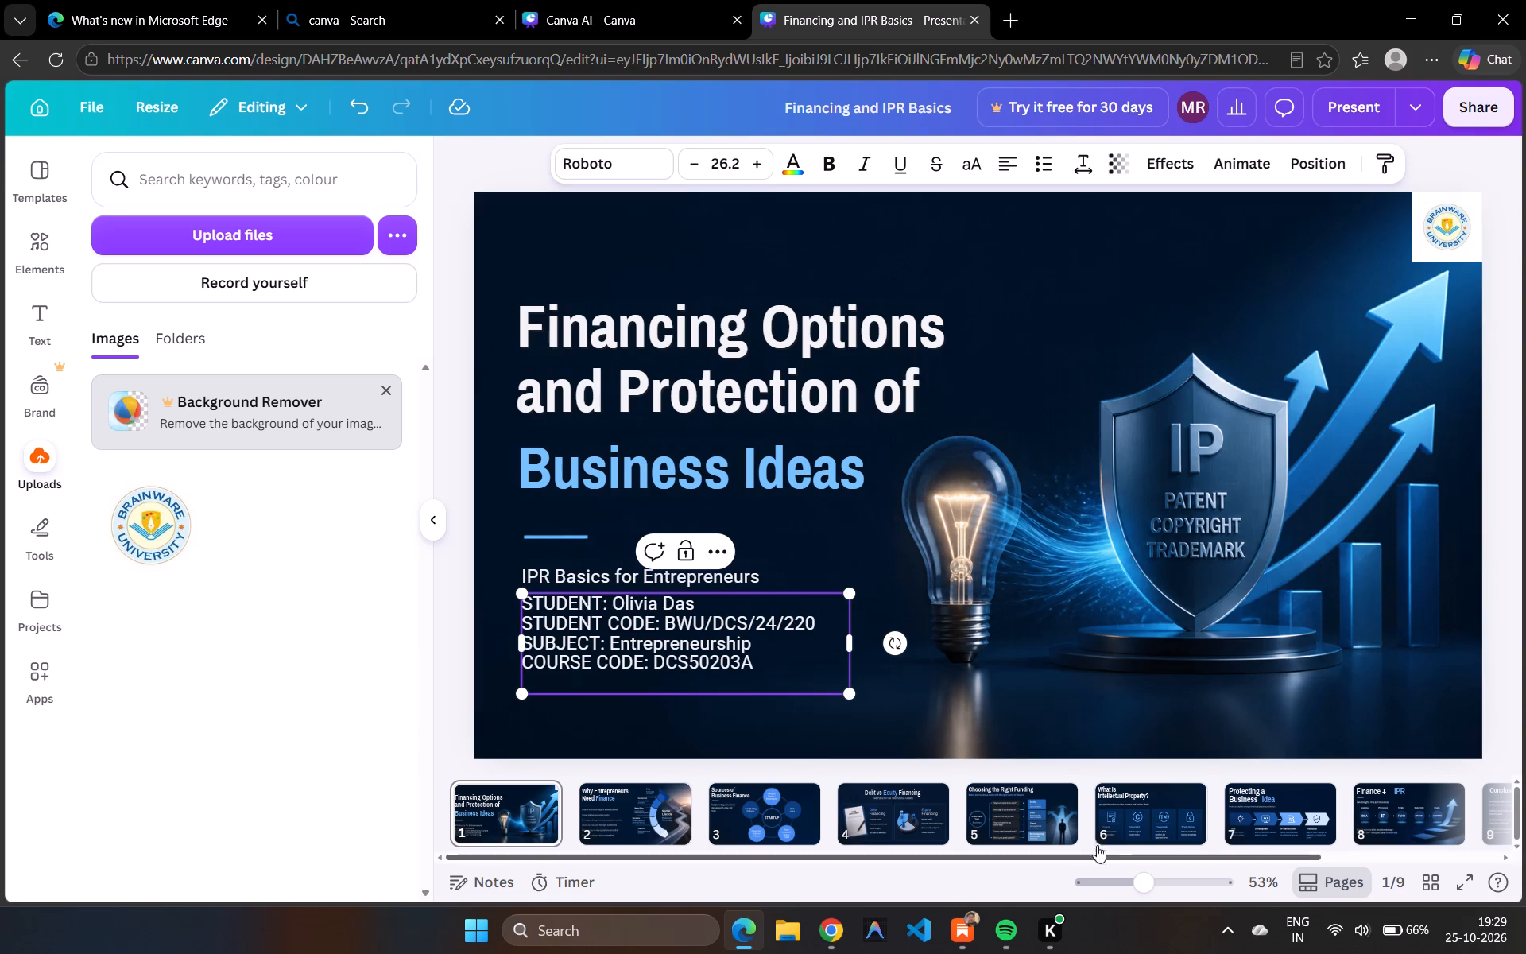
Download the Financing and IPR Basics presentation as a PPTX file.
scroll(1340, 828, "left", 5)
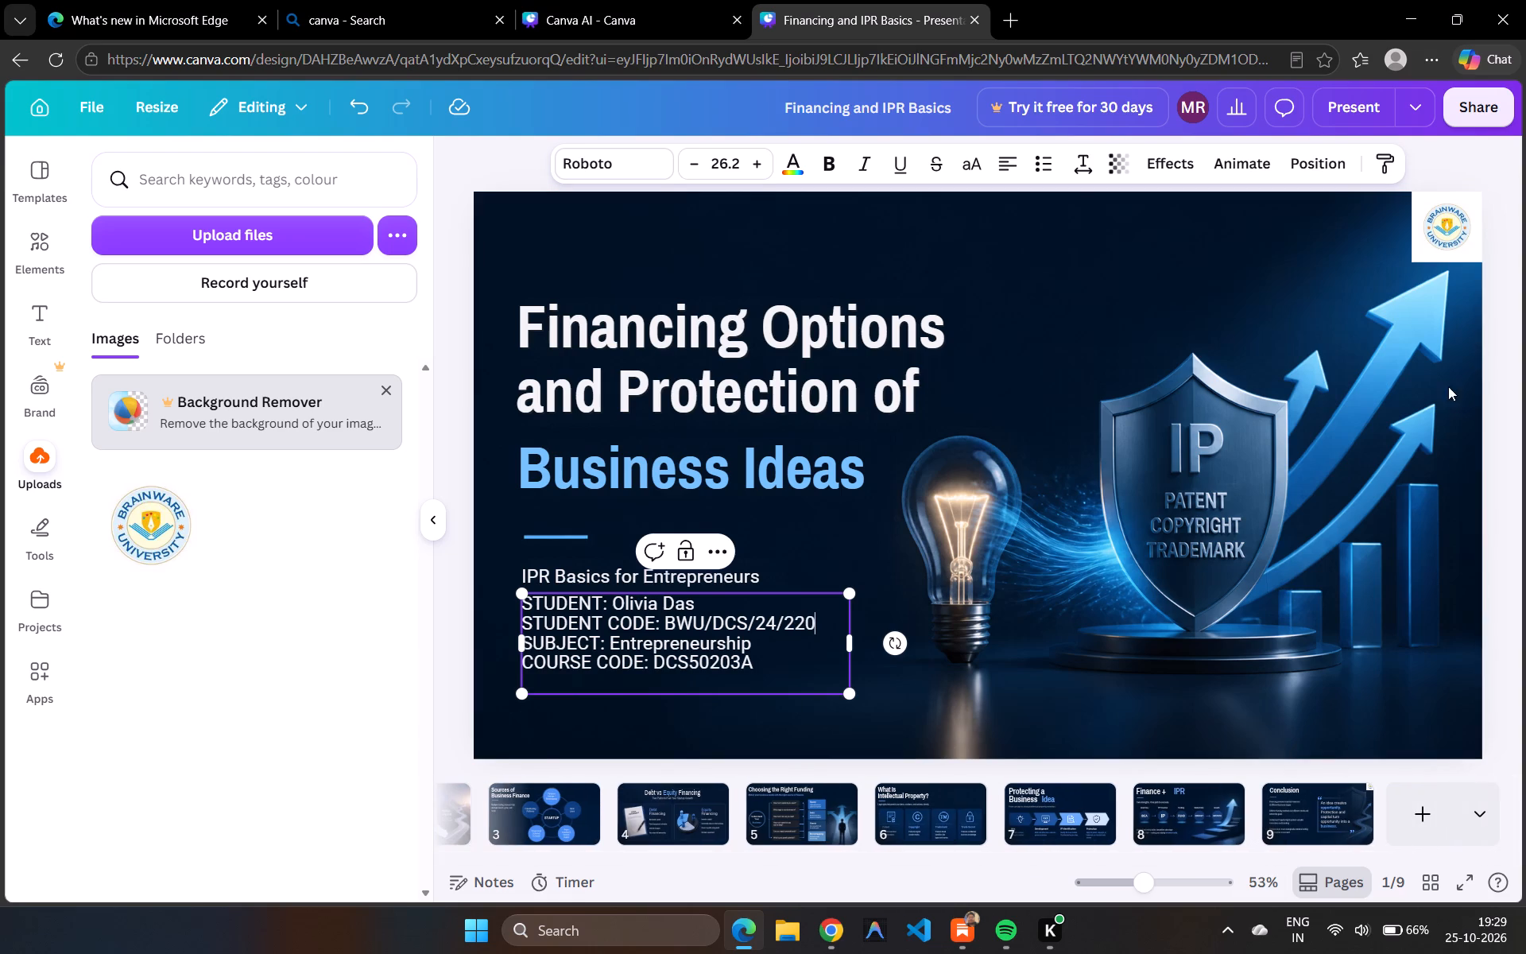
left_click(1464, 112)
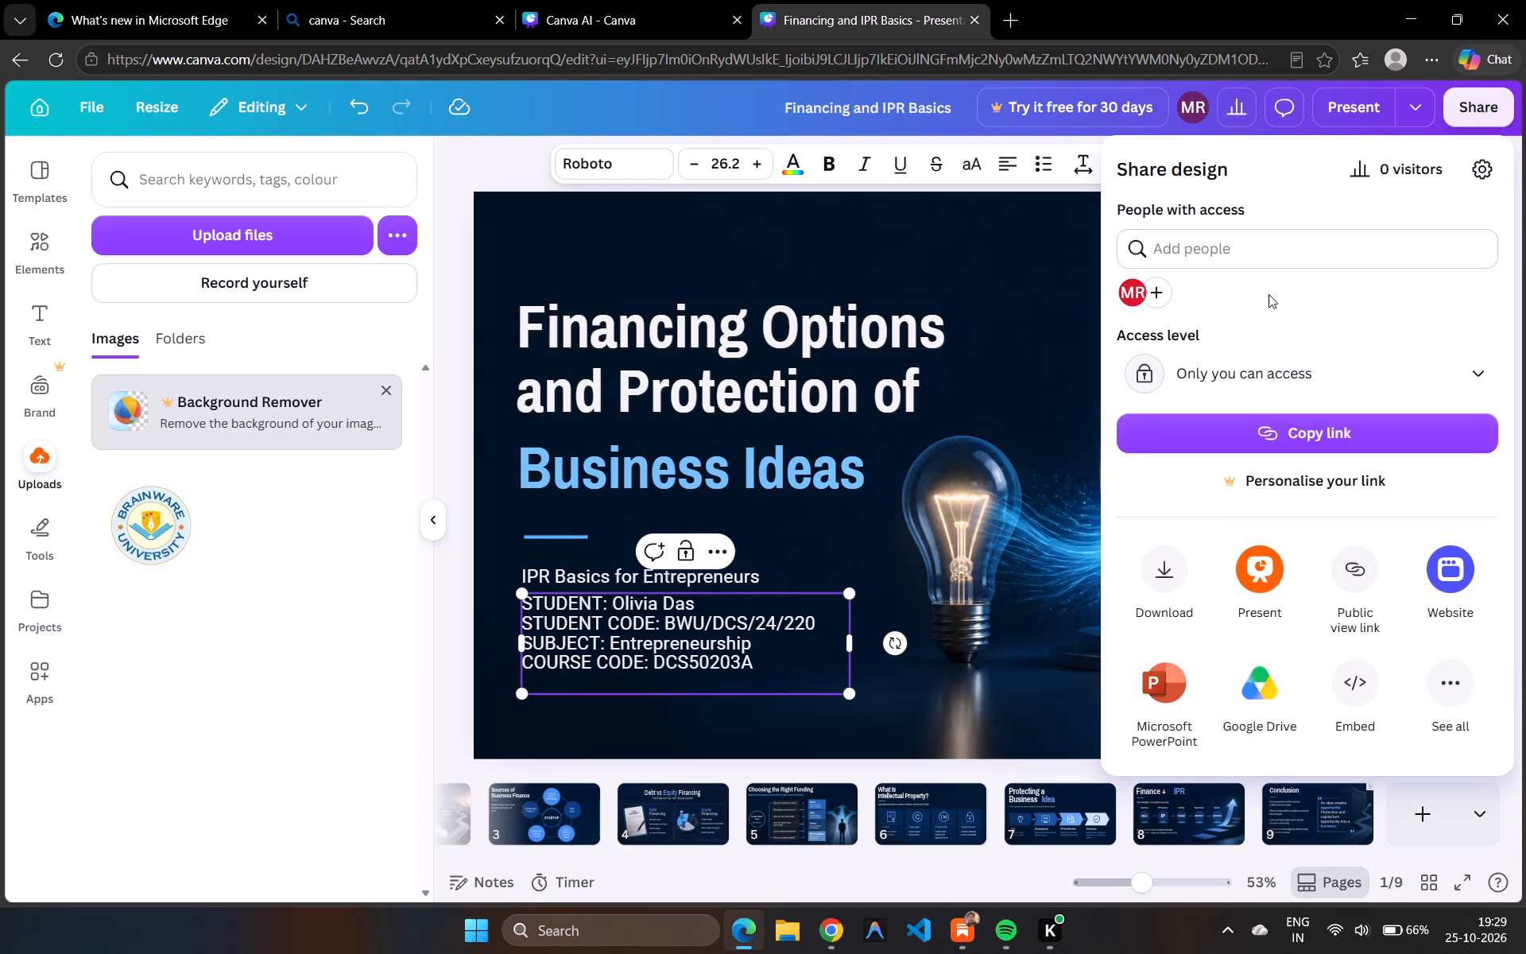
left_click(1118, 553)
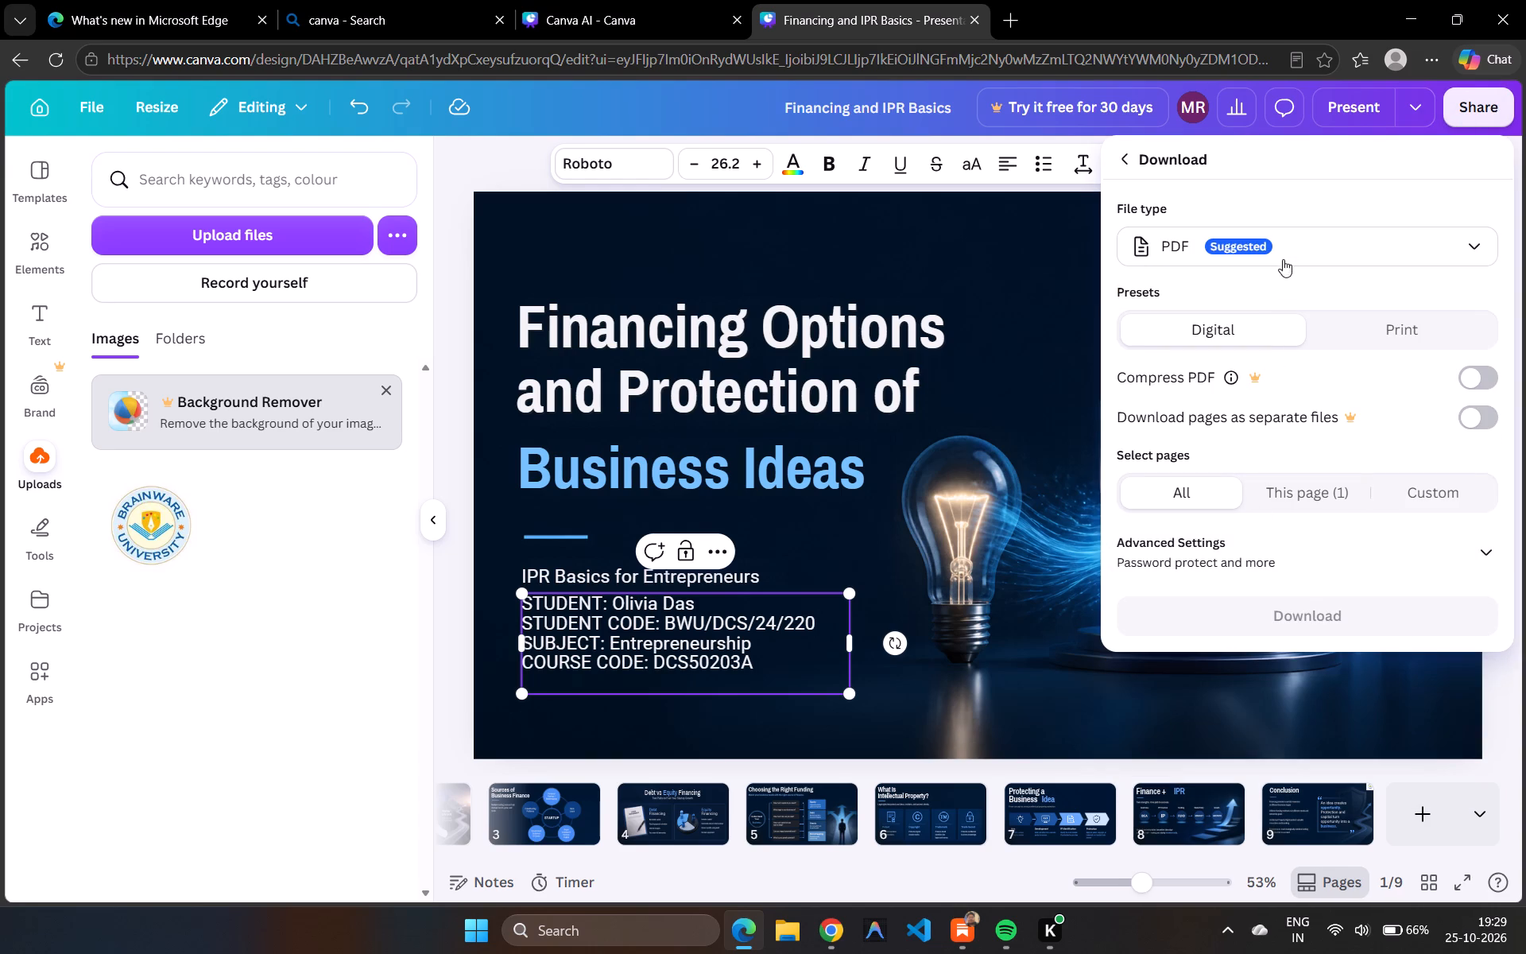
left_click(1290, 245)
left_click(1290, 261)
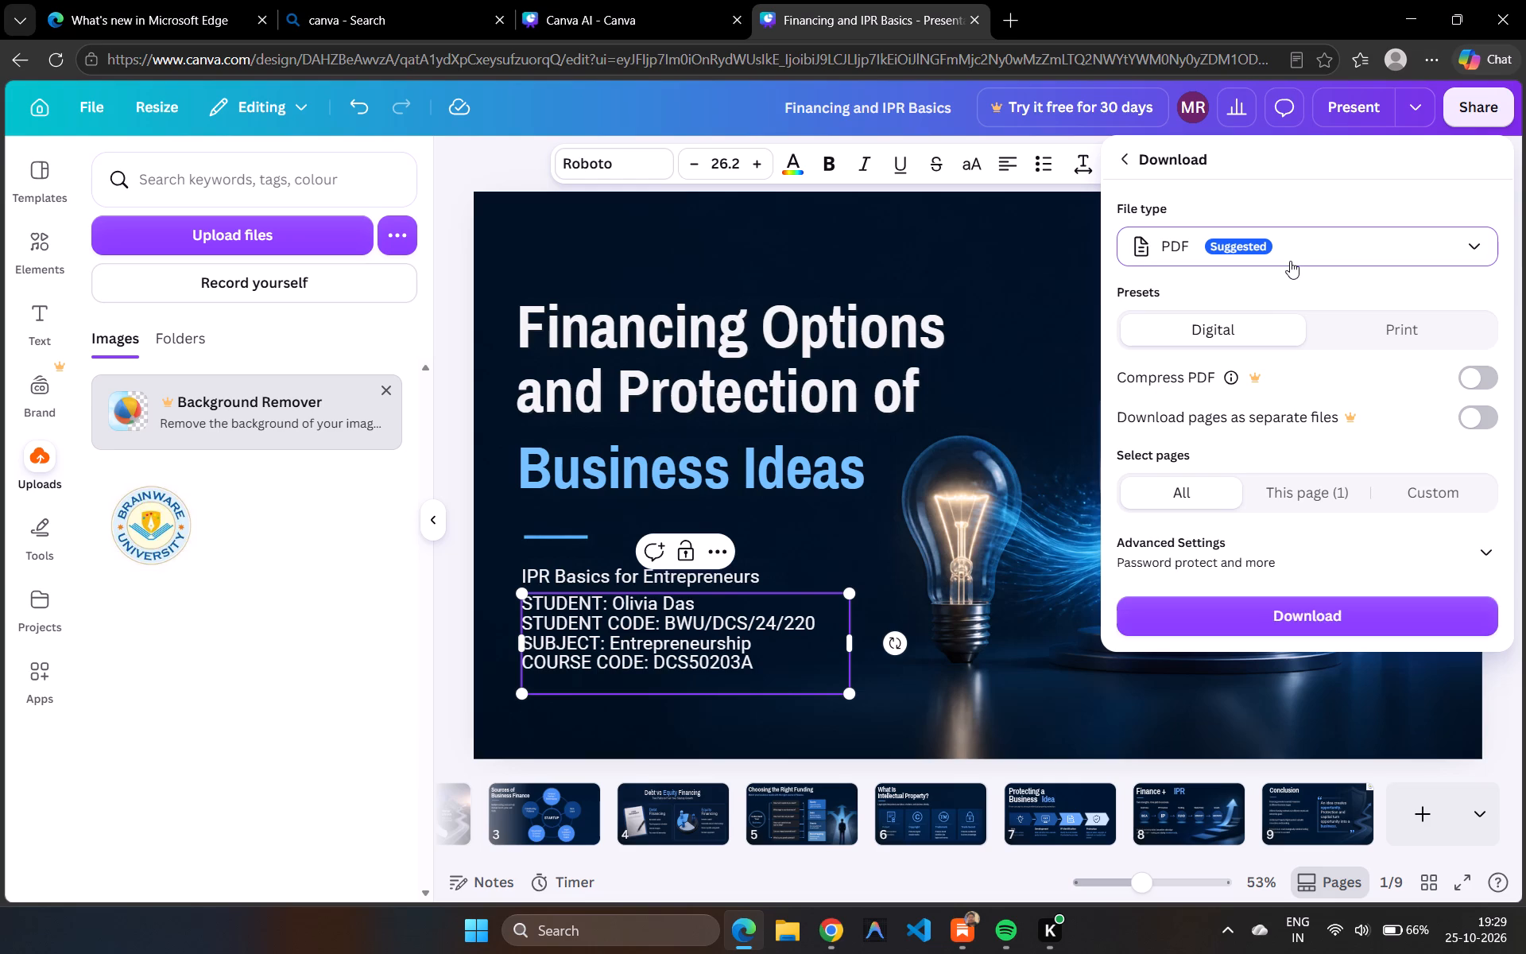
left_click(1247, 382)
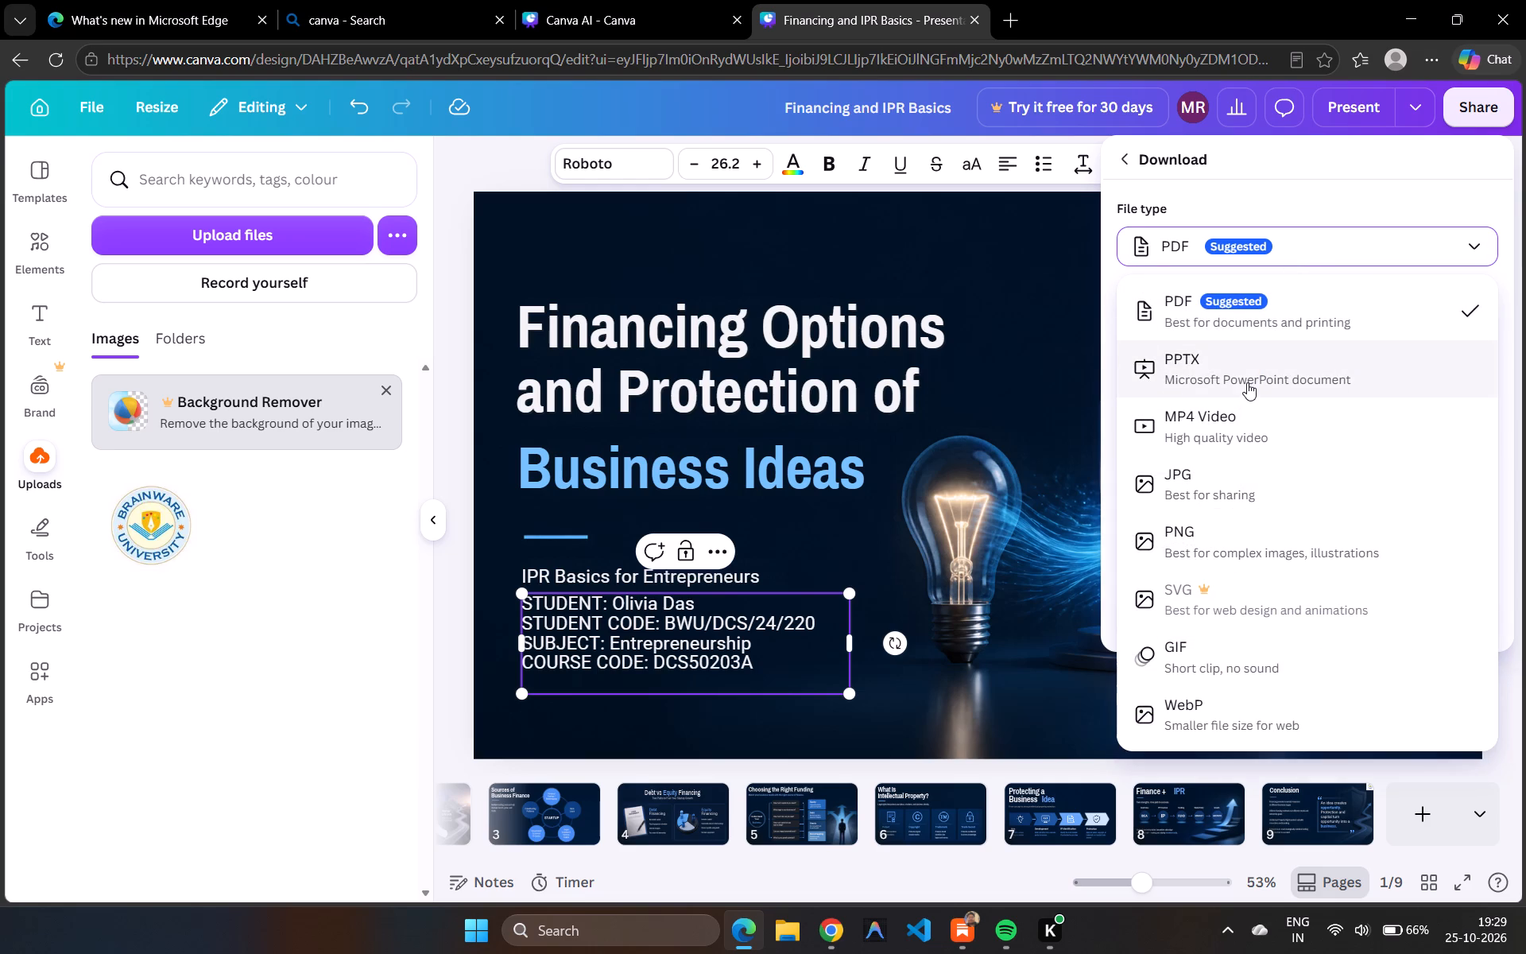